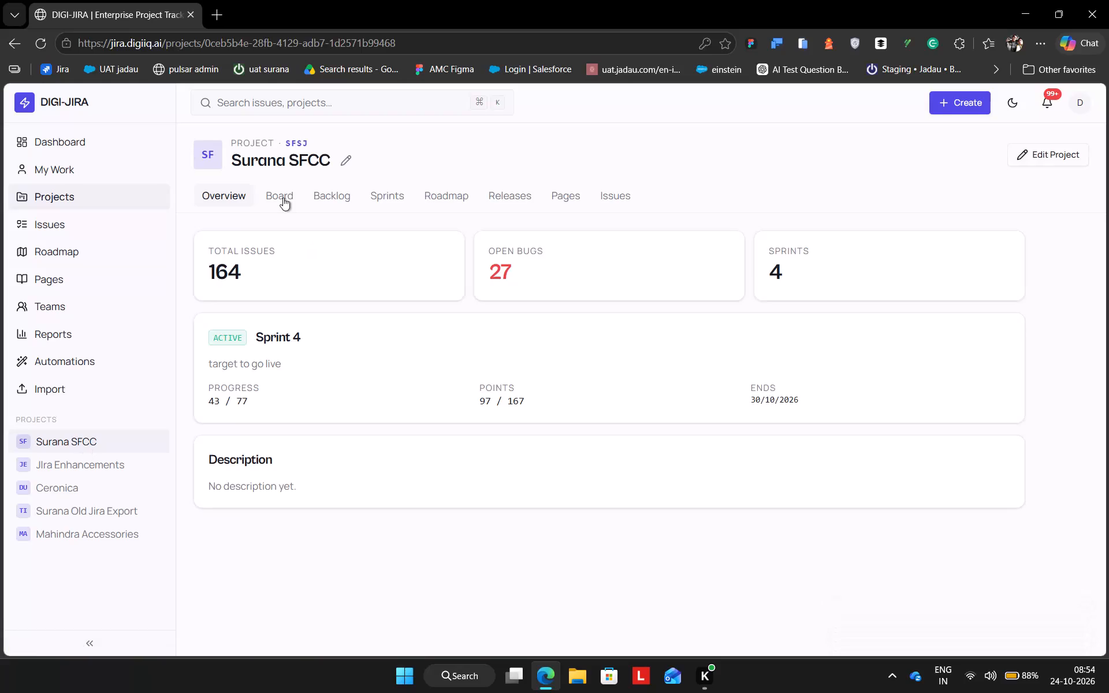
Open the Surana SFCC project board and review the description and image of QA issue SFSJ-20.
click(280, 195)
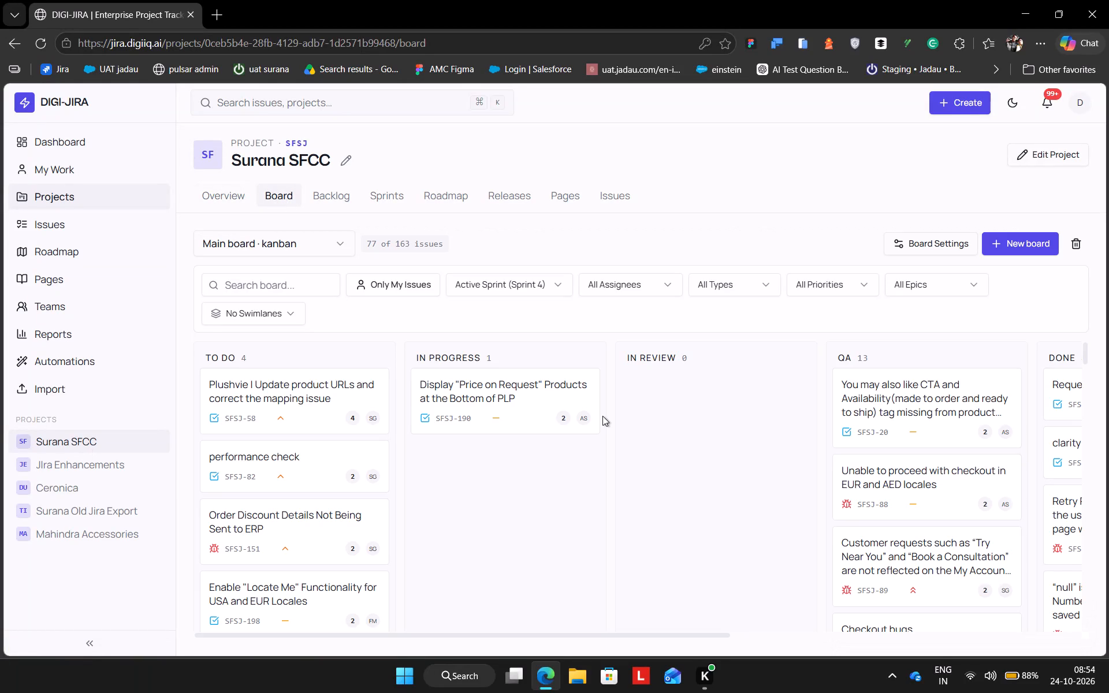
scroll(602, 416, left, 4)
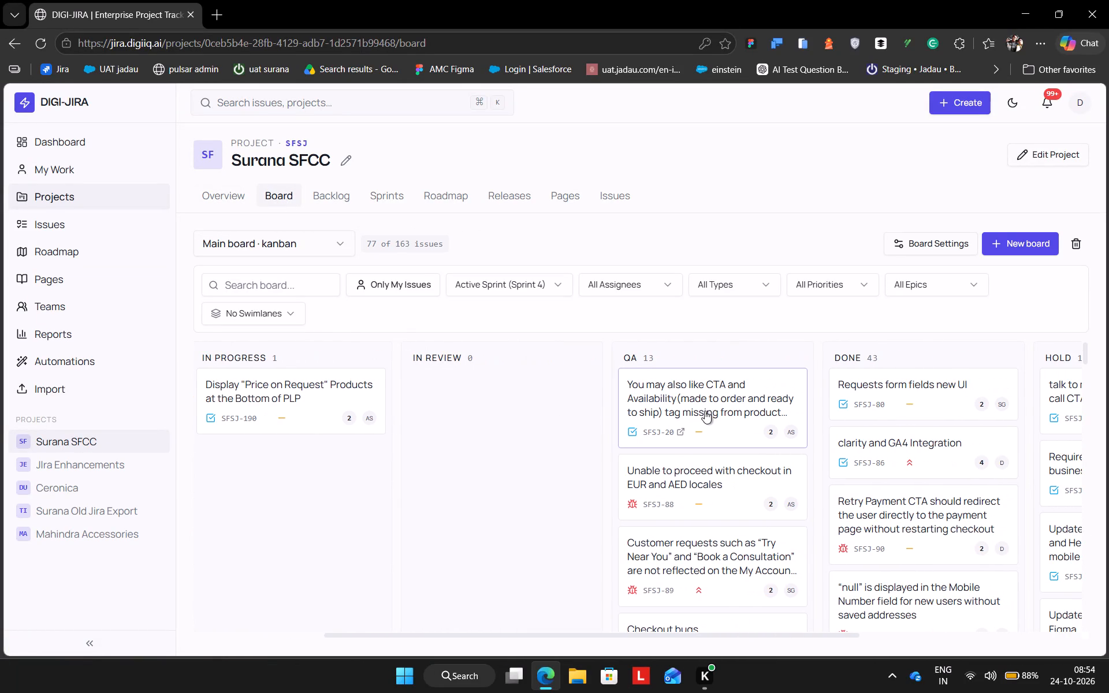
click(705, 411)
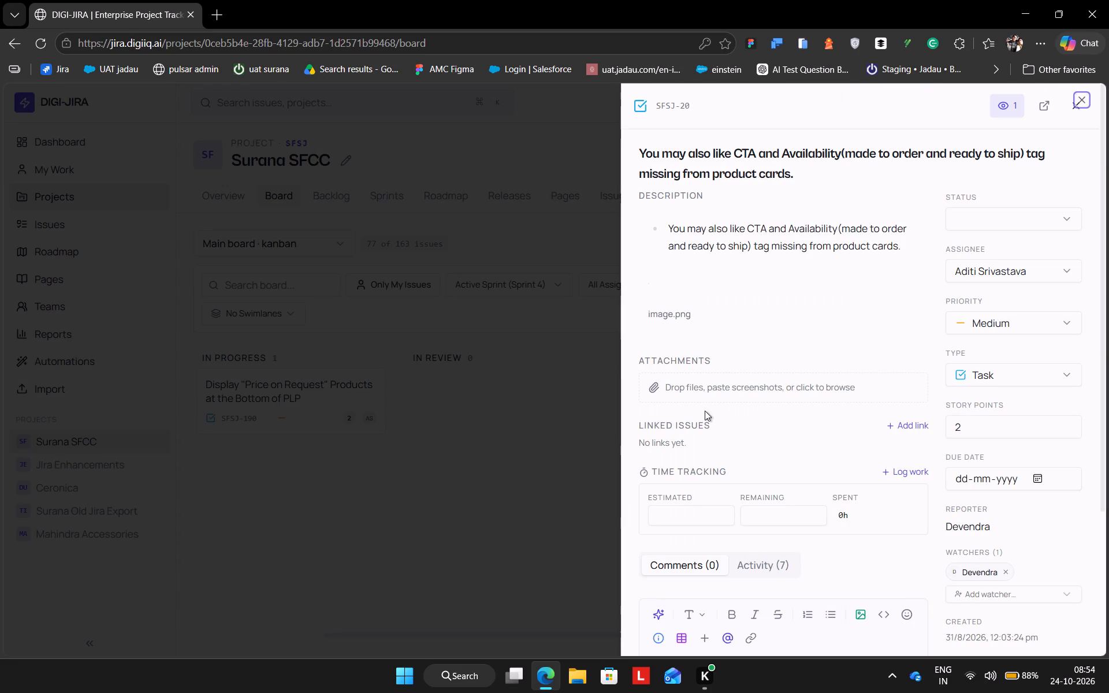
scroll(705, 411, down, 1)
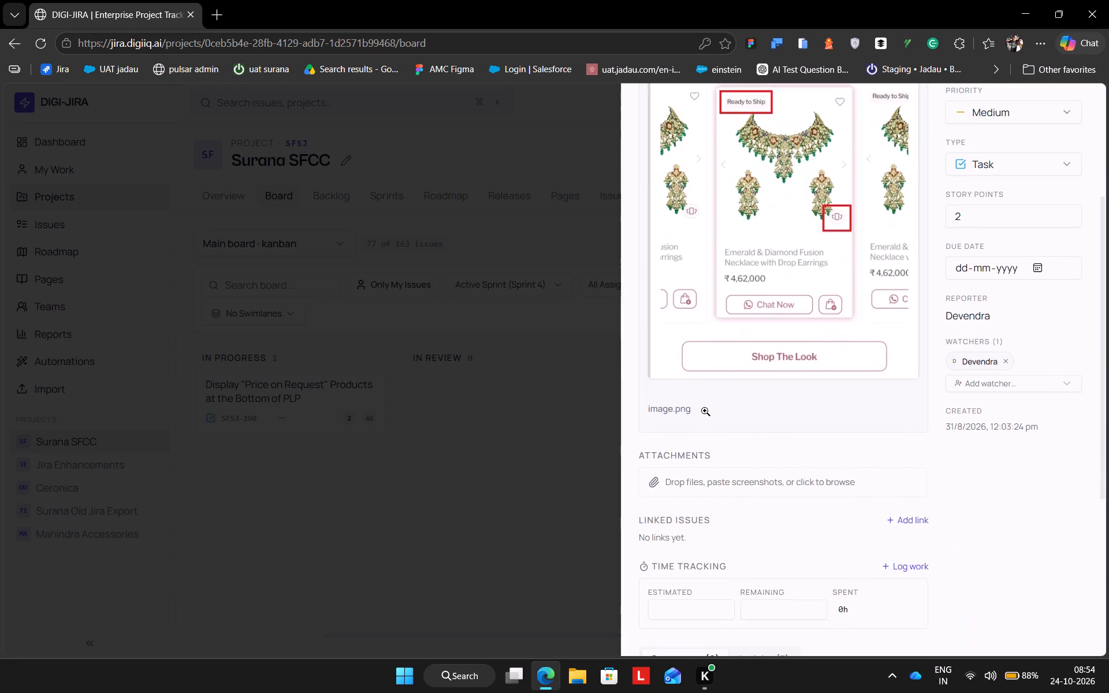
scroll(705, 411, down, 1)
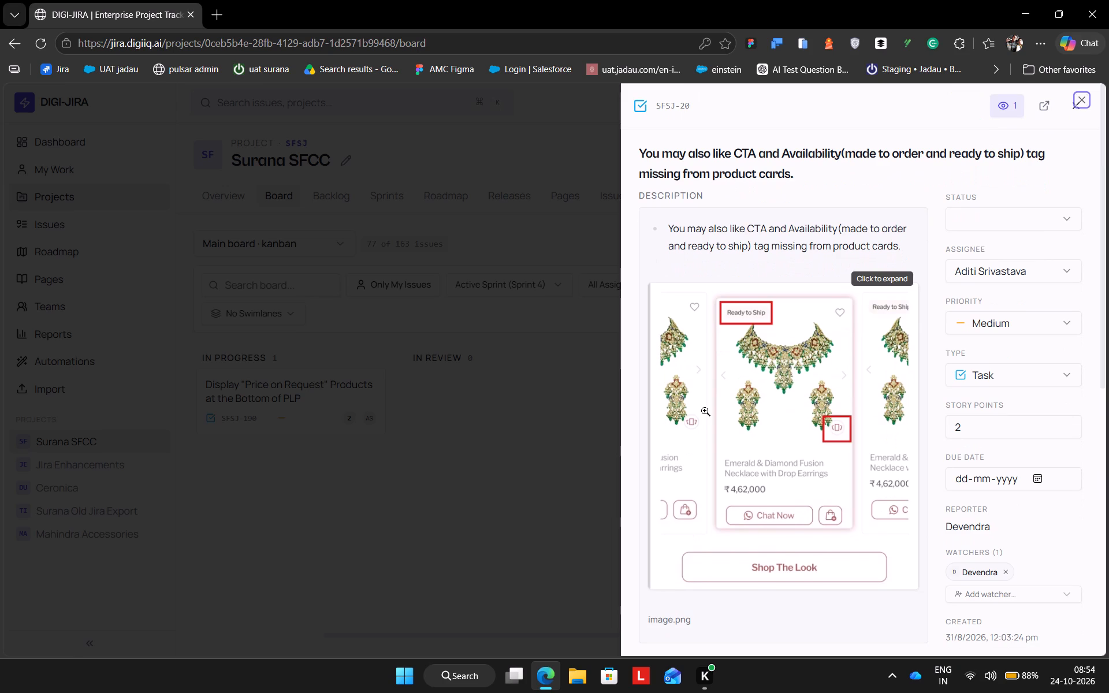
click(527, 396)
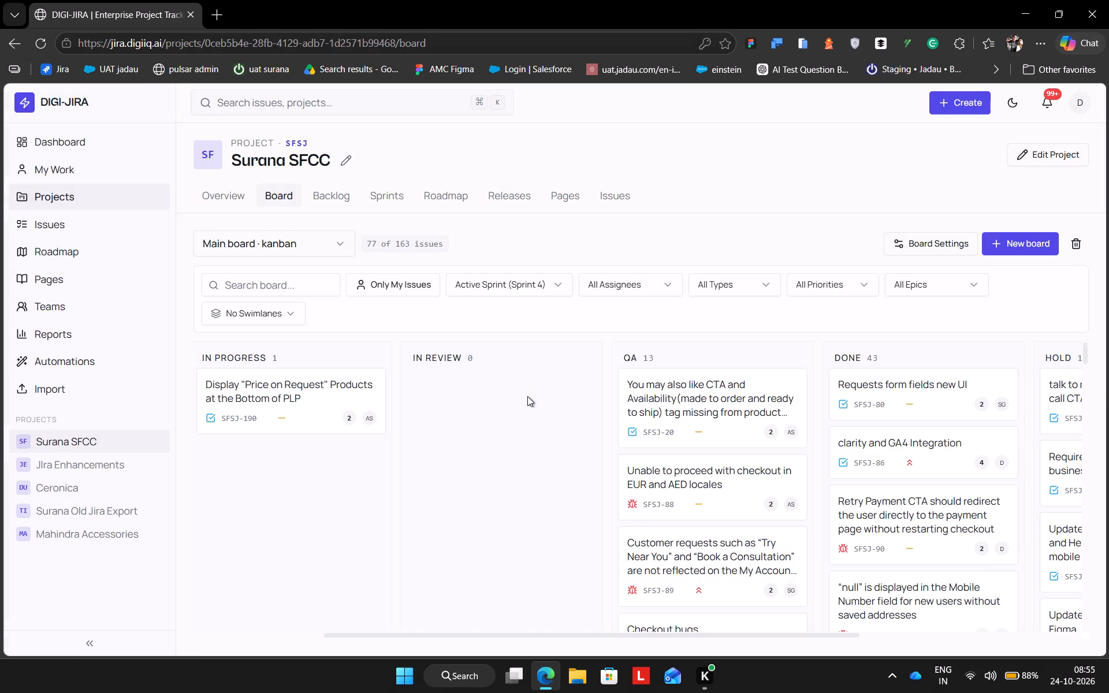
Draft the comment "It is available now on staging" on QA issue SFSJ-20, without saving it.
click(707, 406)
scroll(803, 505, down, 6)
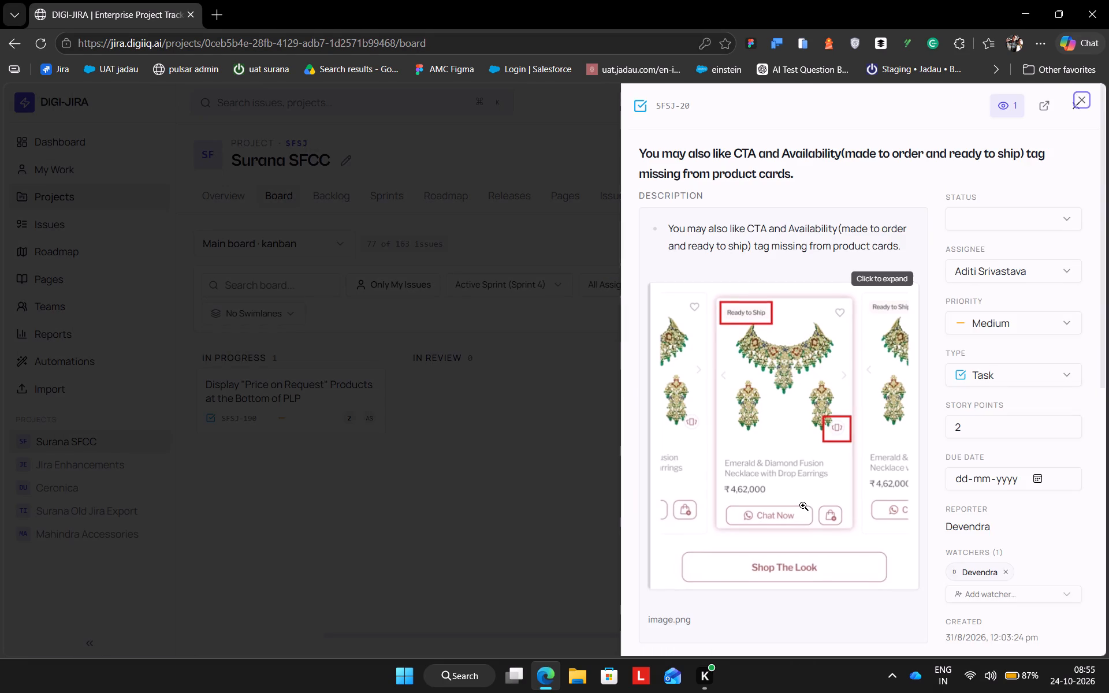
scroll(803, 505, down, 7)
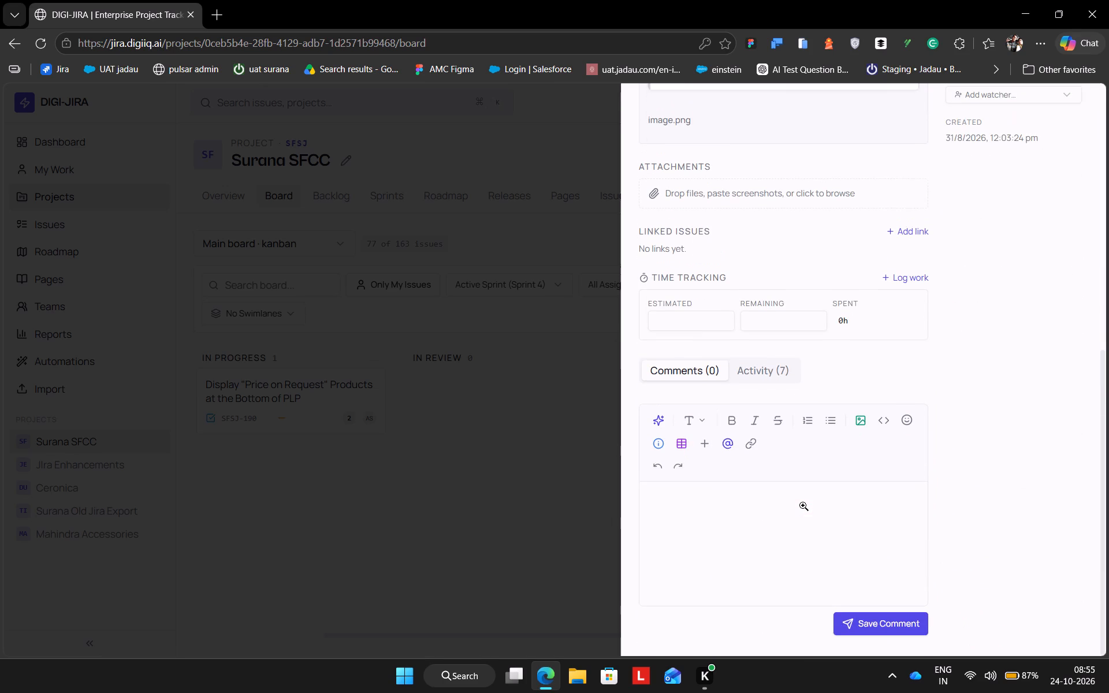
click(767, 518)
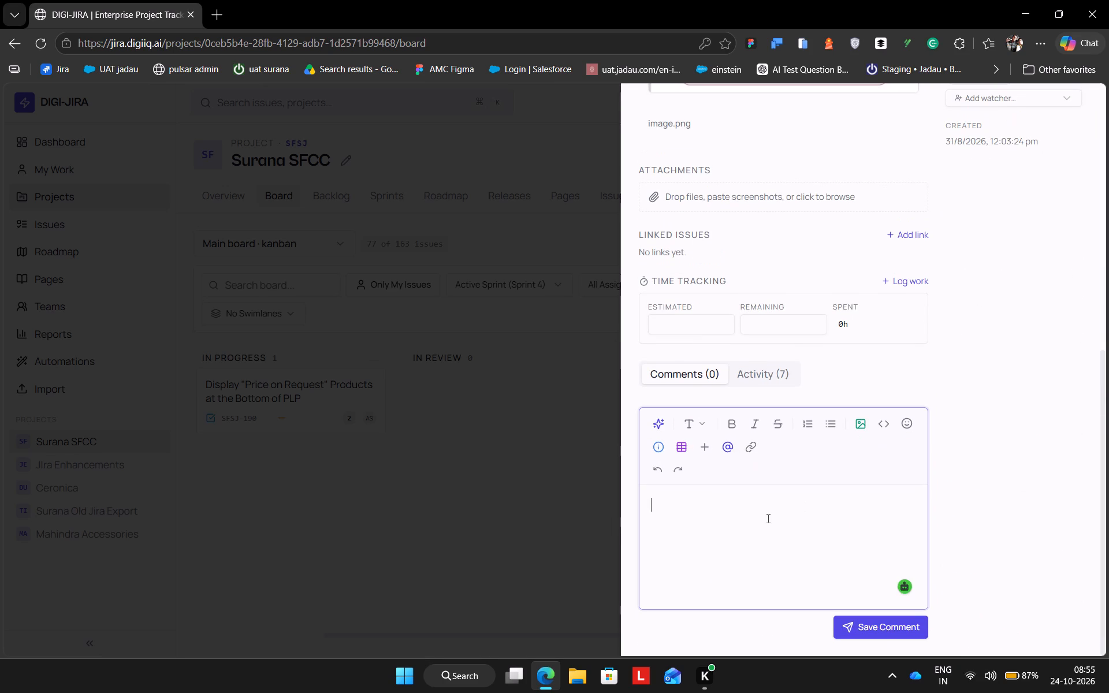
text(It is)
key(space)
text(available now)
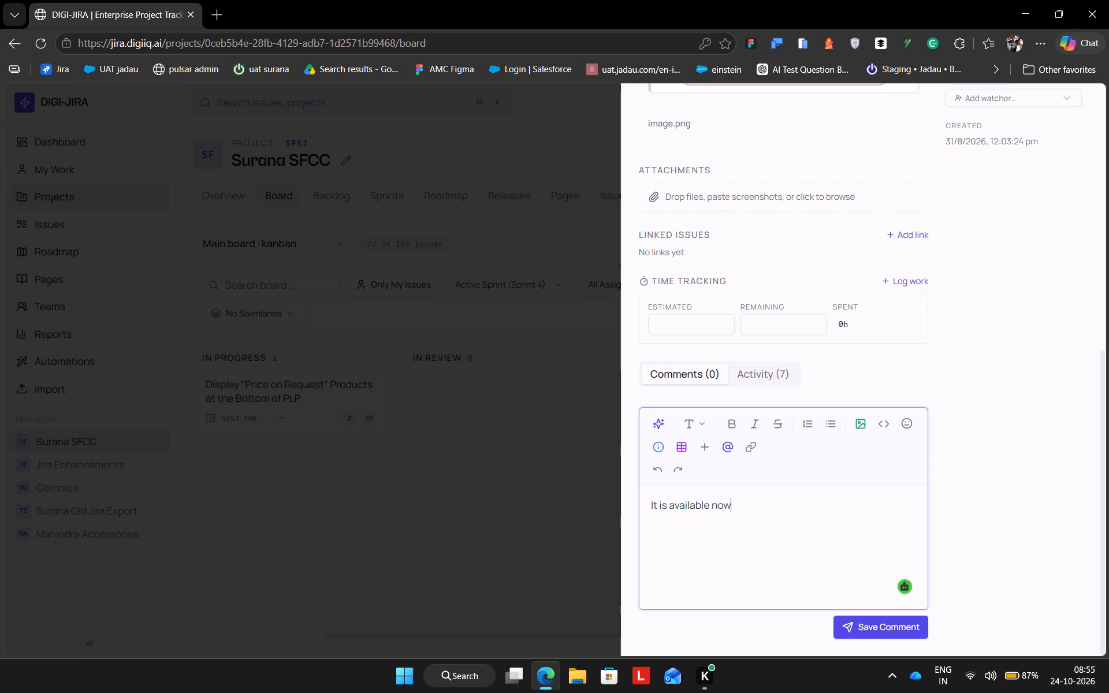
key(comma)
key(BackSpace)
key(space)
text(on staging)
Open the staging site sfcc-staging.jadau.com in a new browser tab.
click(210, 13)
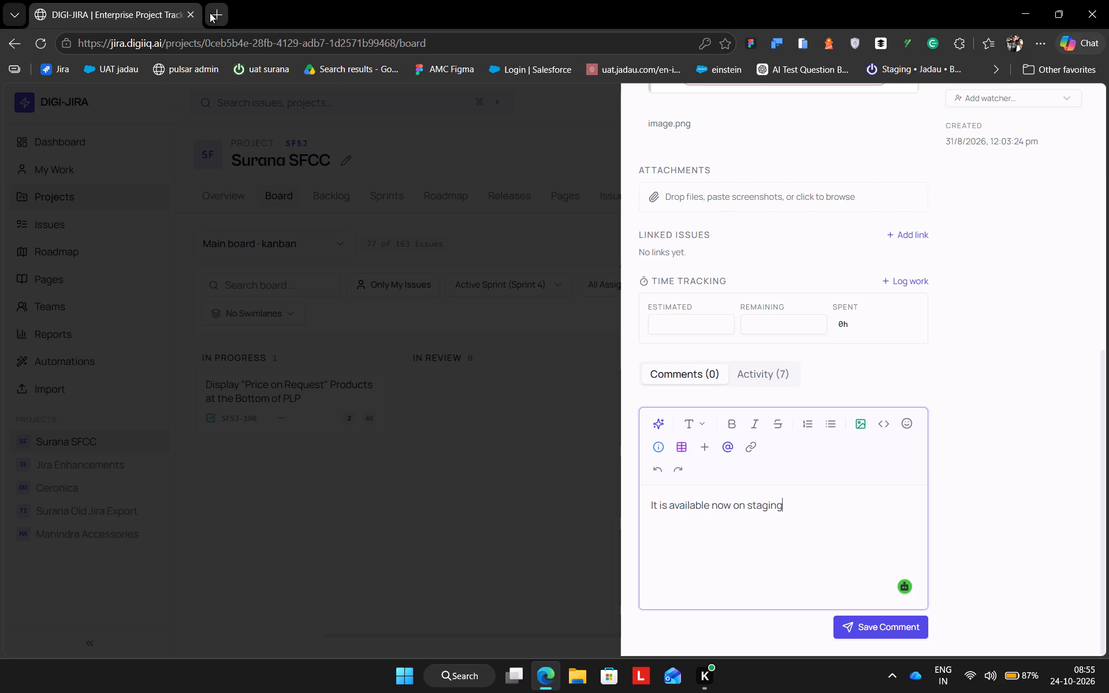
text(sfcc)
key(Return)
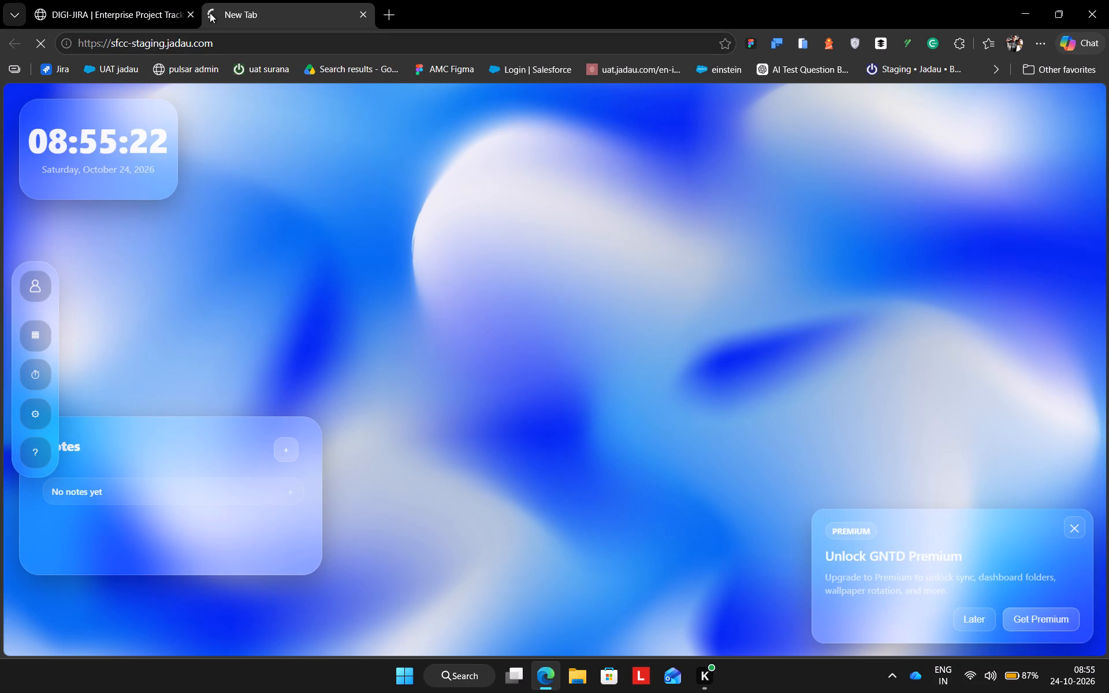
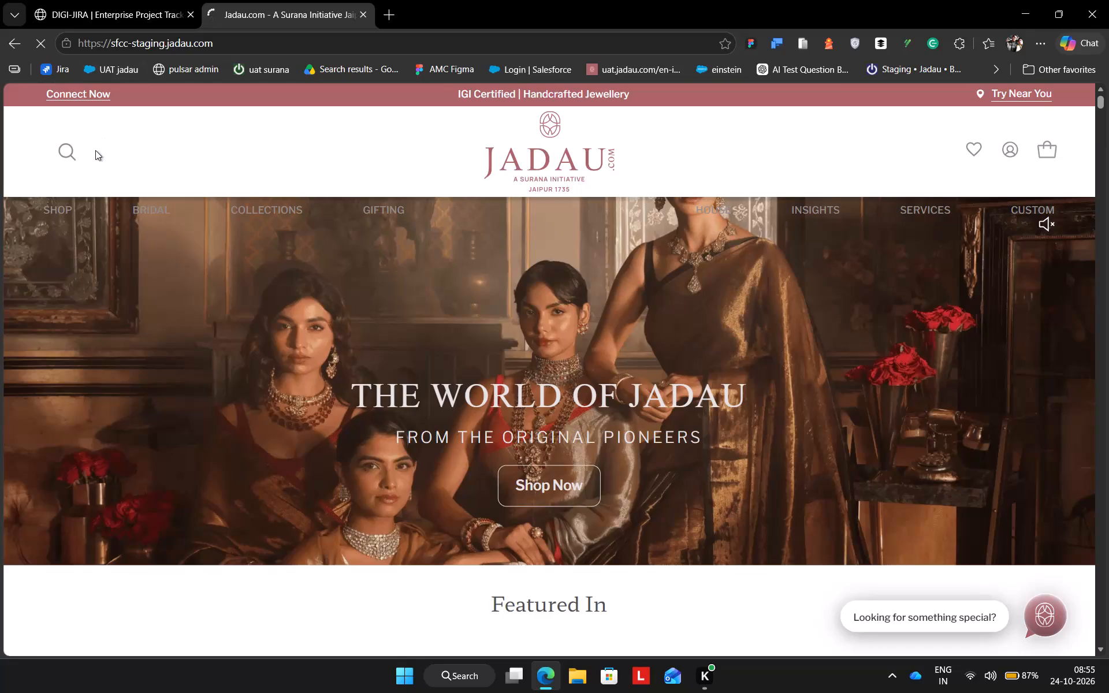
Look over the upper sections of the staging homepage and return to its hero banner.
scroll(373, 378, down, 6)
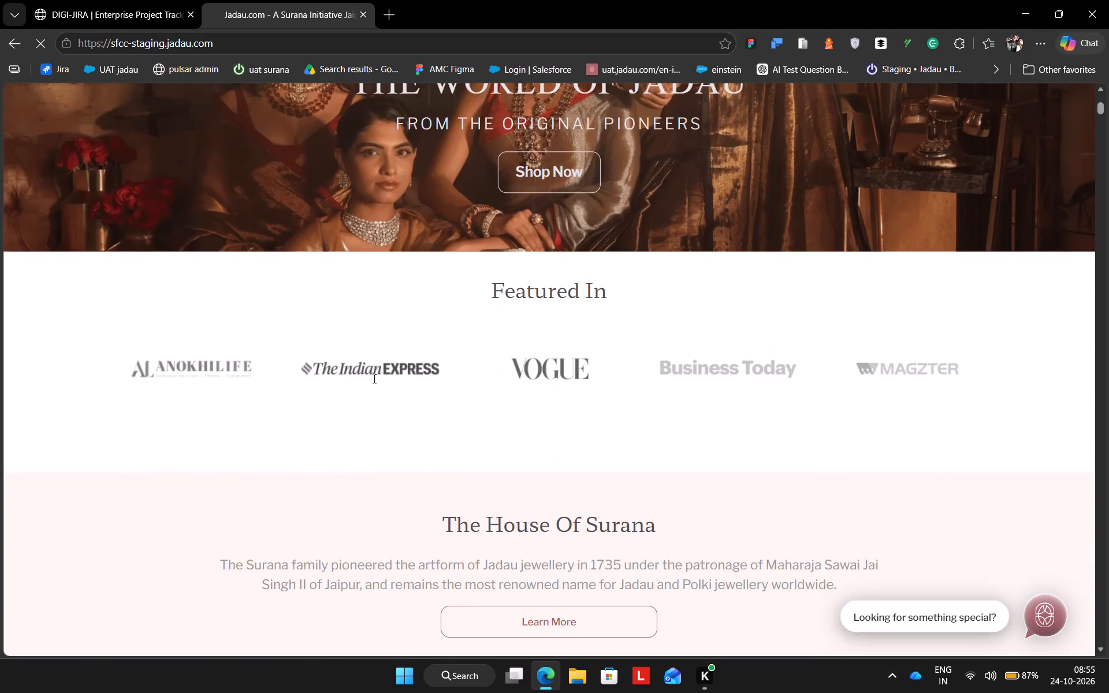
scroll(373, 378, down, 16)
scroll(373, 378, down, 7)
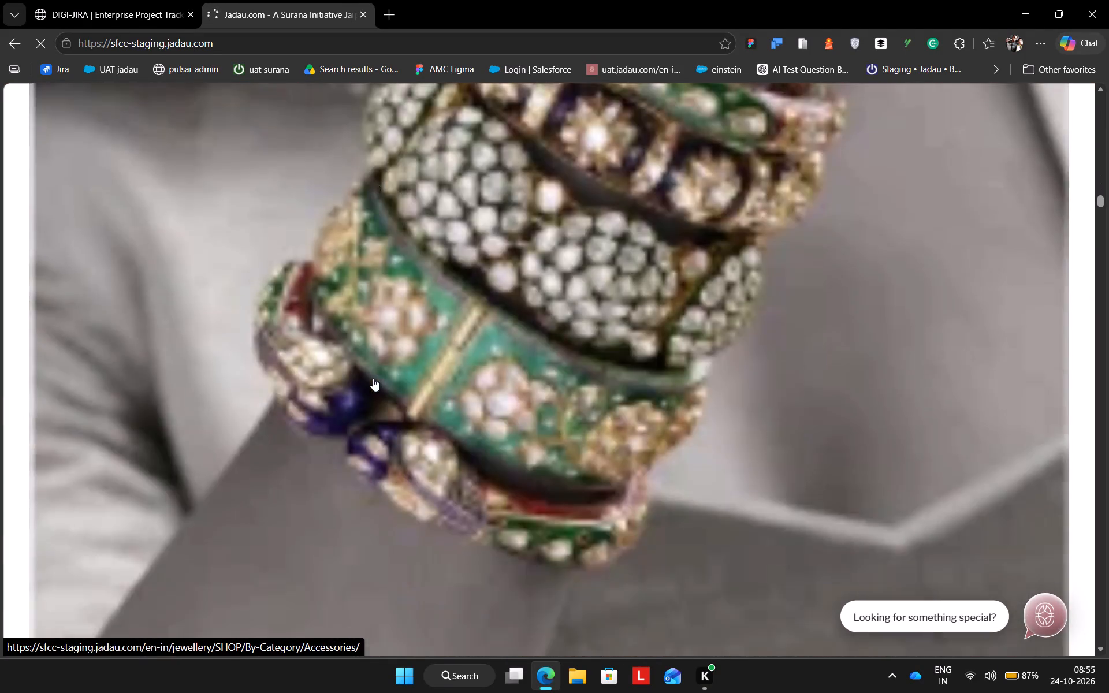
scroll(373, 378, up, 20)
scroll(373, 378, up, 20)
scroll(373, 378, up, 13)
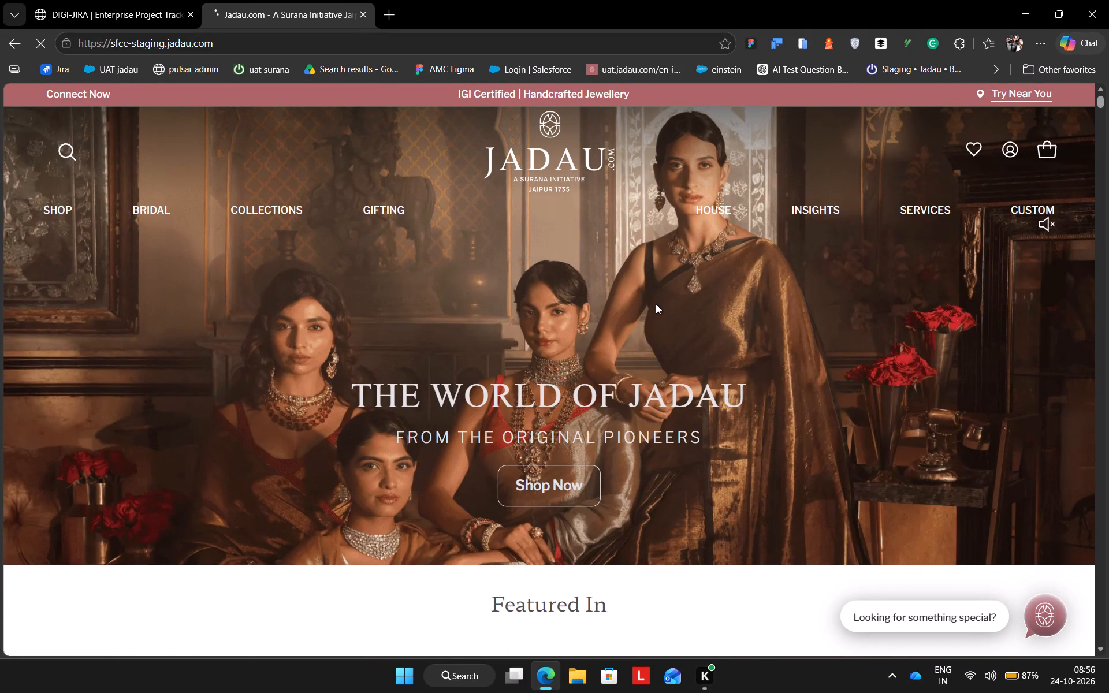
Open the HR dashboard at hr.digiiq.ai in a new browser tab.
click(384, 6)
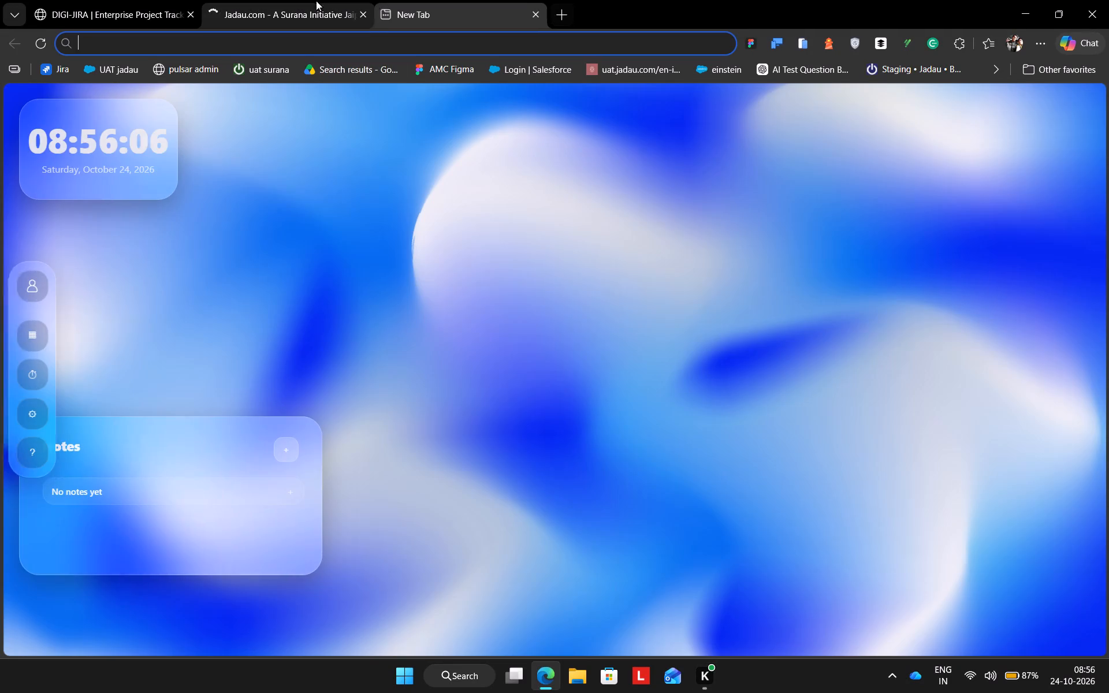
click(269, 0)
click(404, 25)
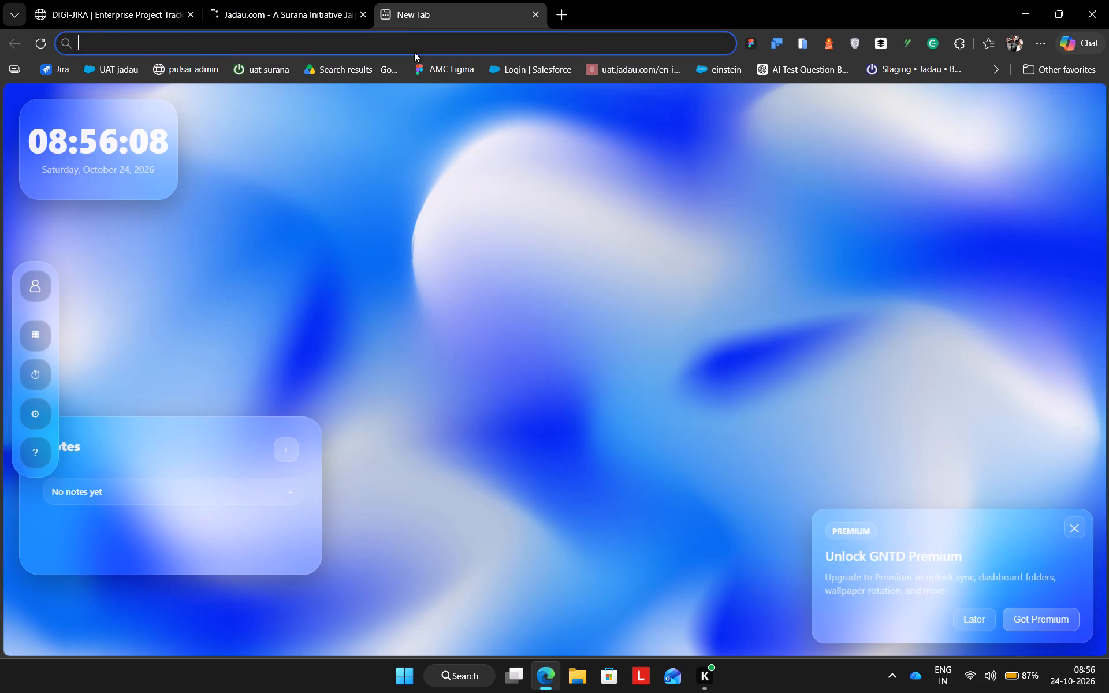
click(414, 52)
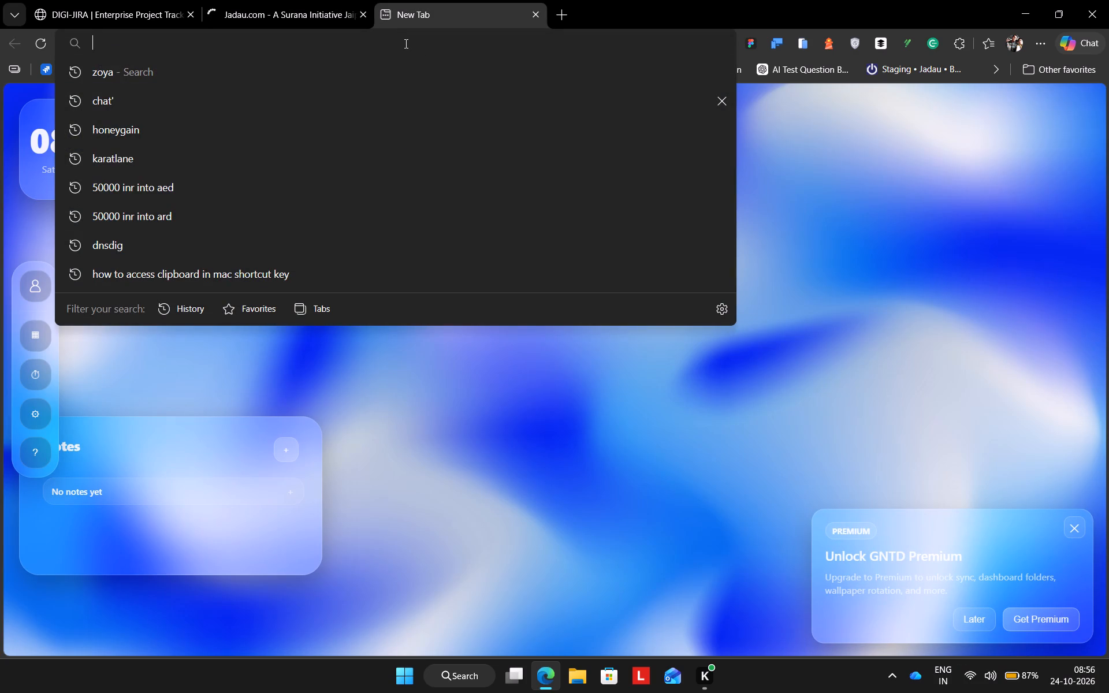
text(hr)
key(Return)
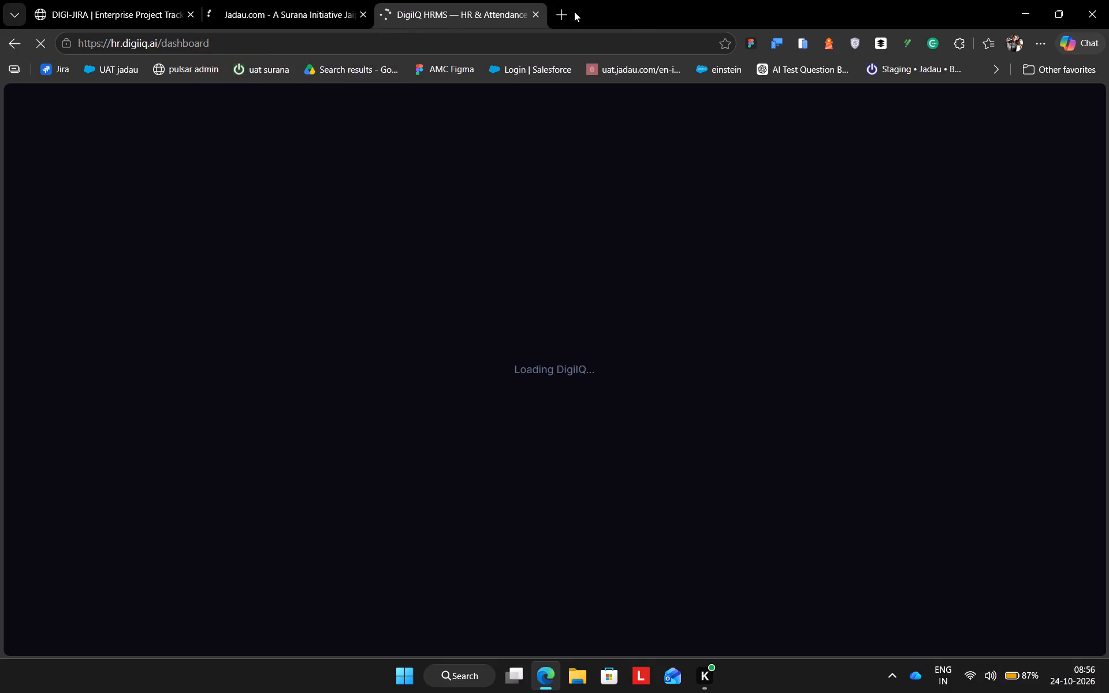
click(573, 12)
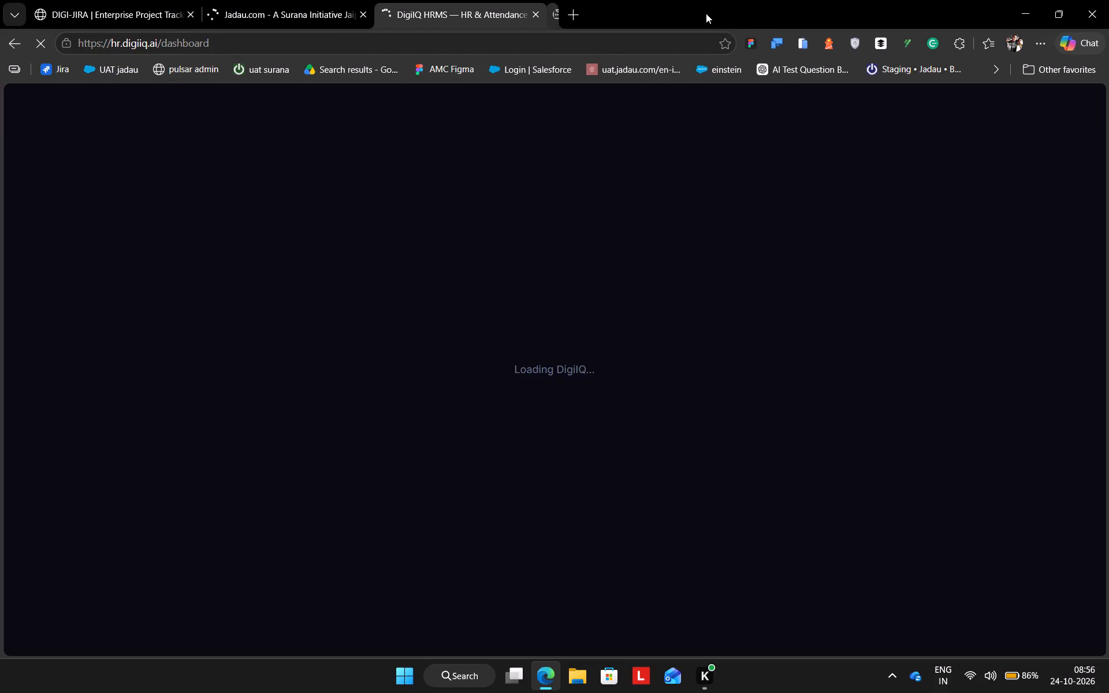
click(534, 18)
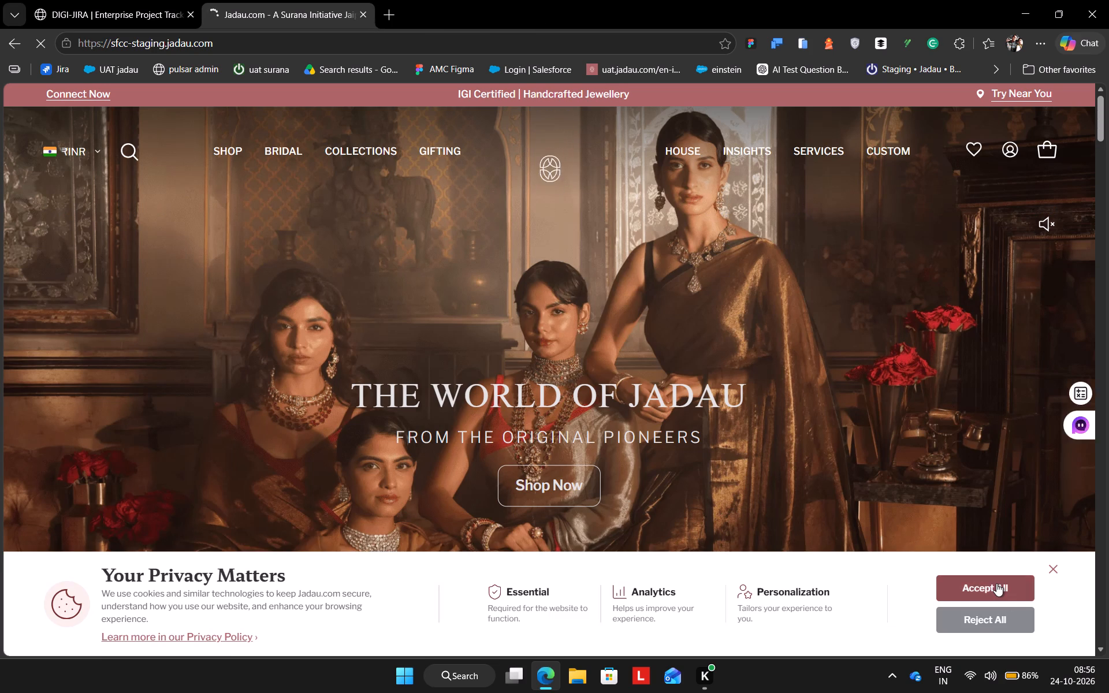
Accept all cookies in the staging site's privacy notice.
click(996, 583)
Open the Floral Polki Stud Earrings with Center Emerald and Diamond Cluster product from the homepage's New Creations section.
scroll(667, 422, down, 7)
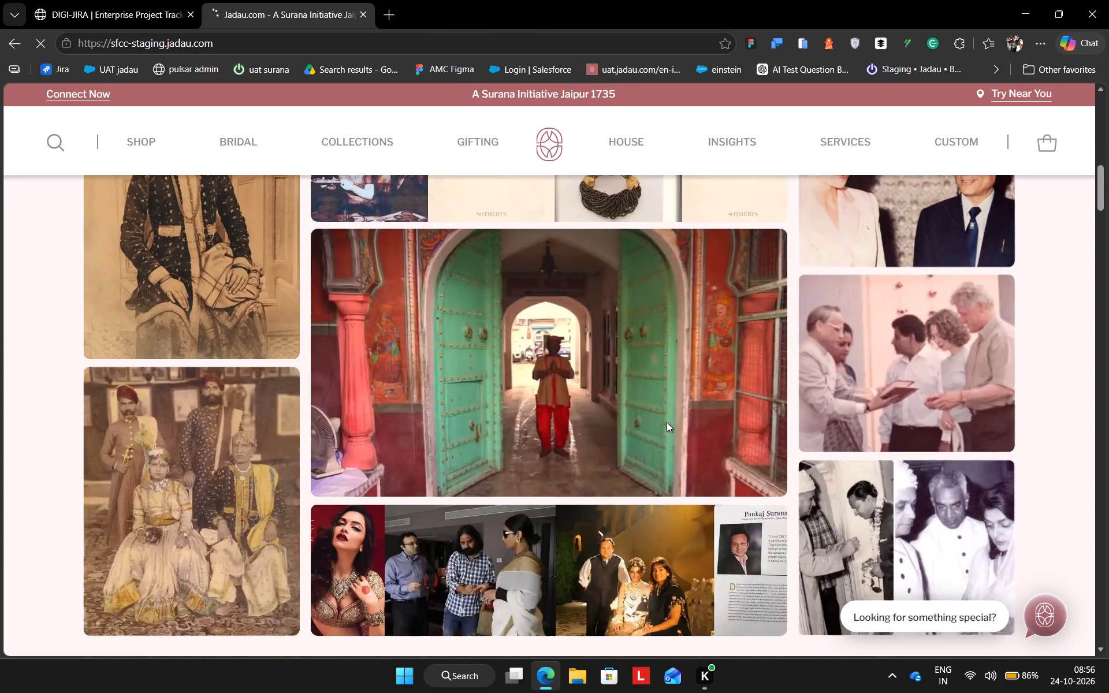
scroll(667, 422, down, 8)
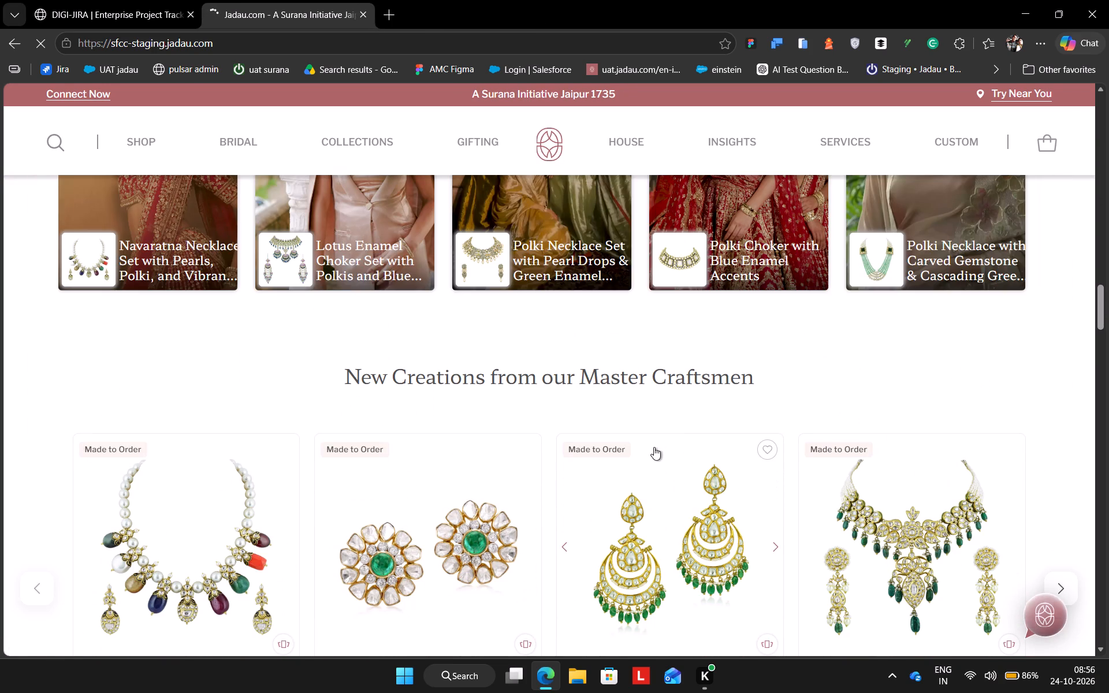
scroll(654, 447, down, 3)
click(485, 349)
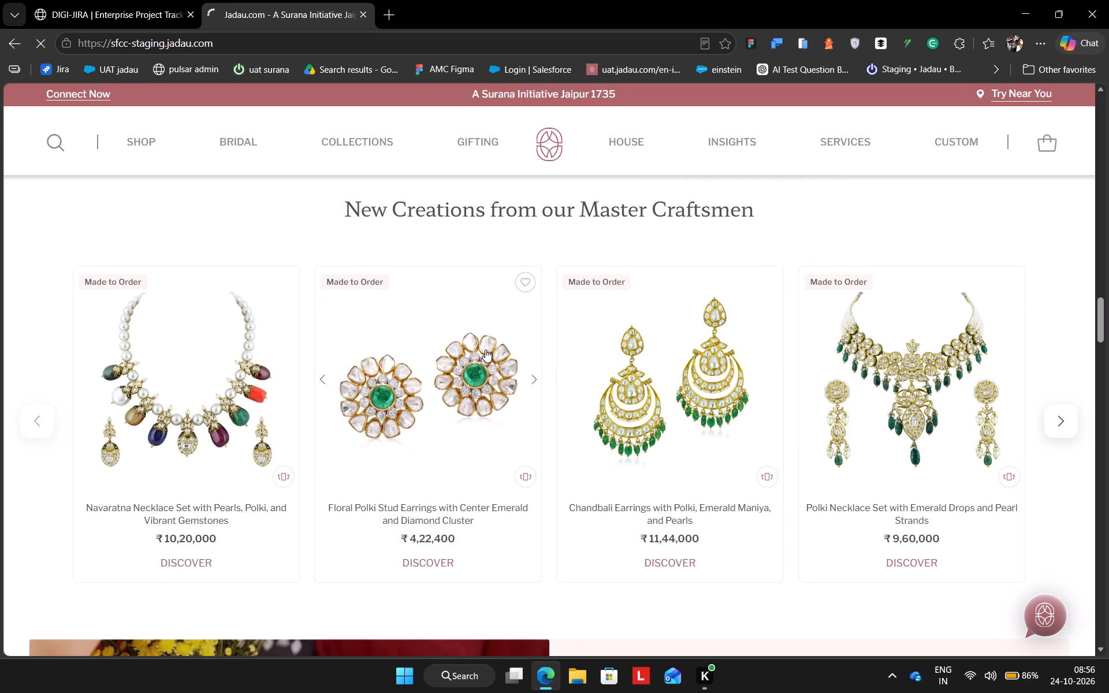
Disconnect the computer from the realme 11 Pro 5G Wi-Fi network and reconnect to it, returning to the product page.
click(981, 681)
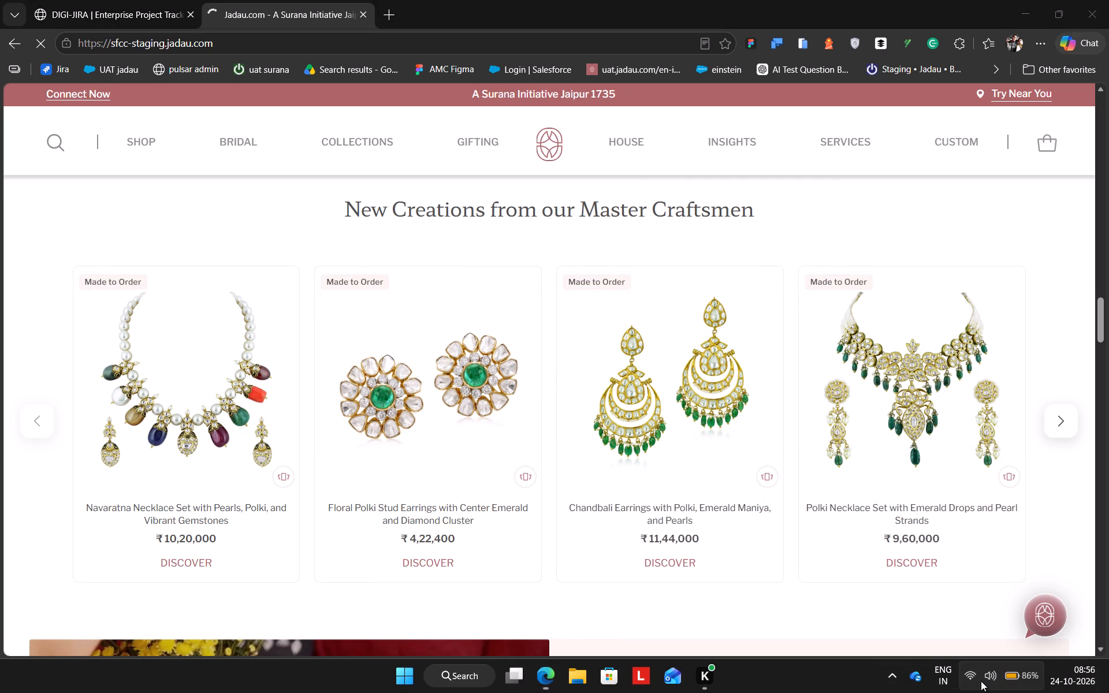
click(915, 676)
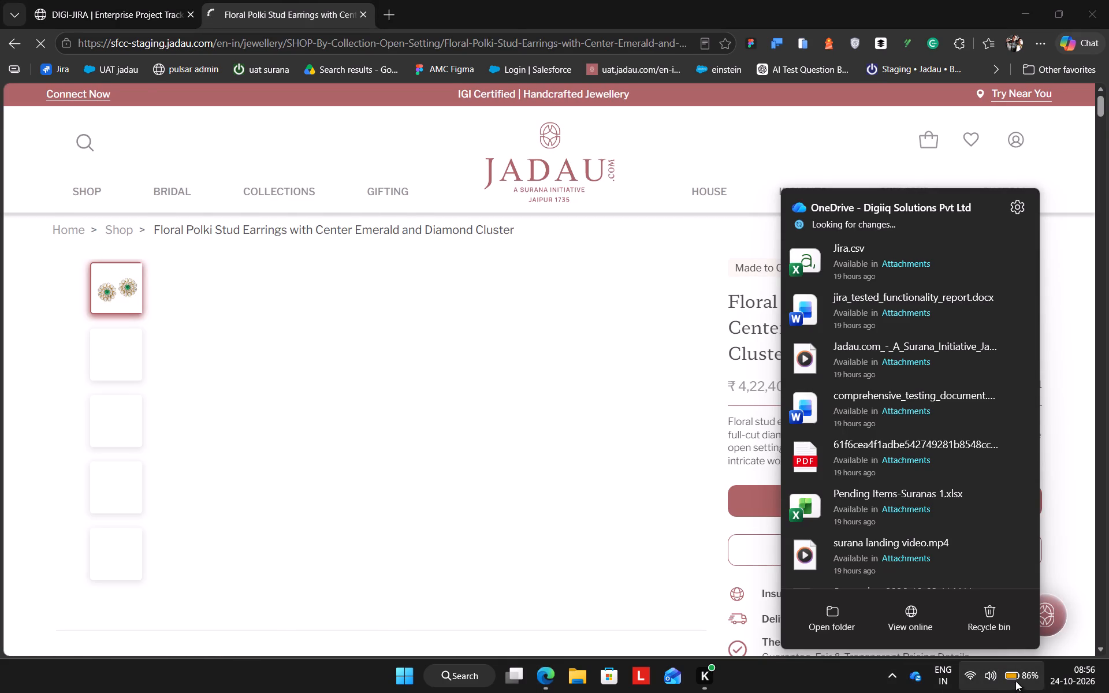
click(966, 676)
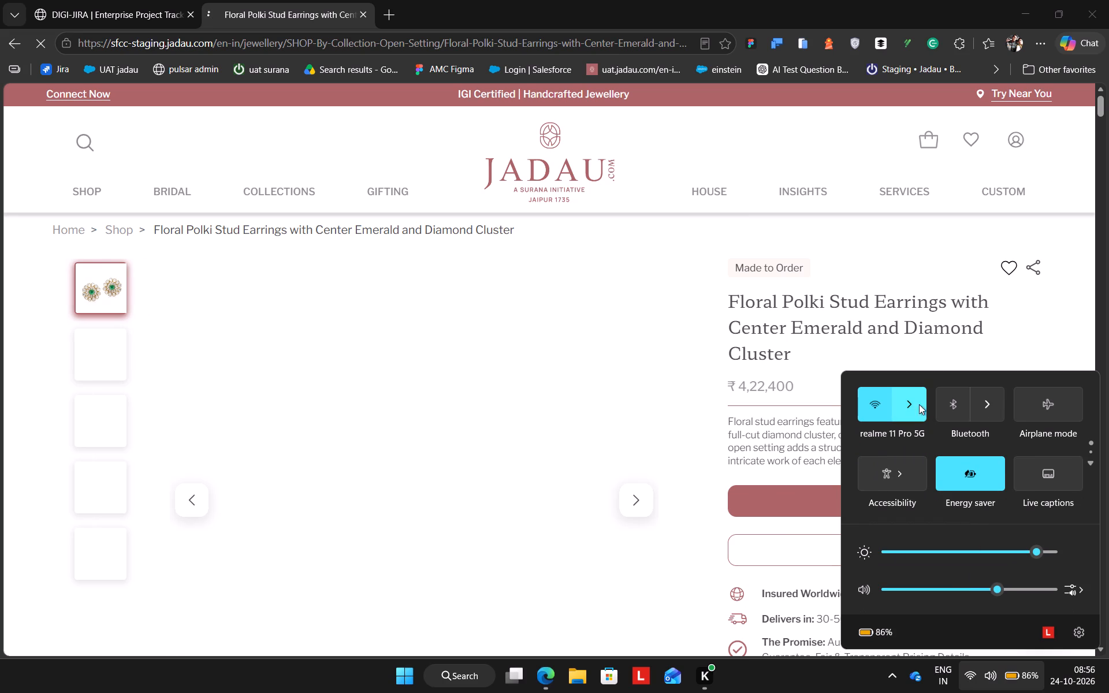
click(913, 402)
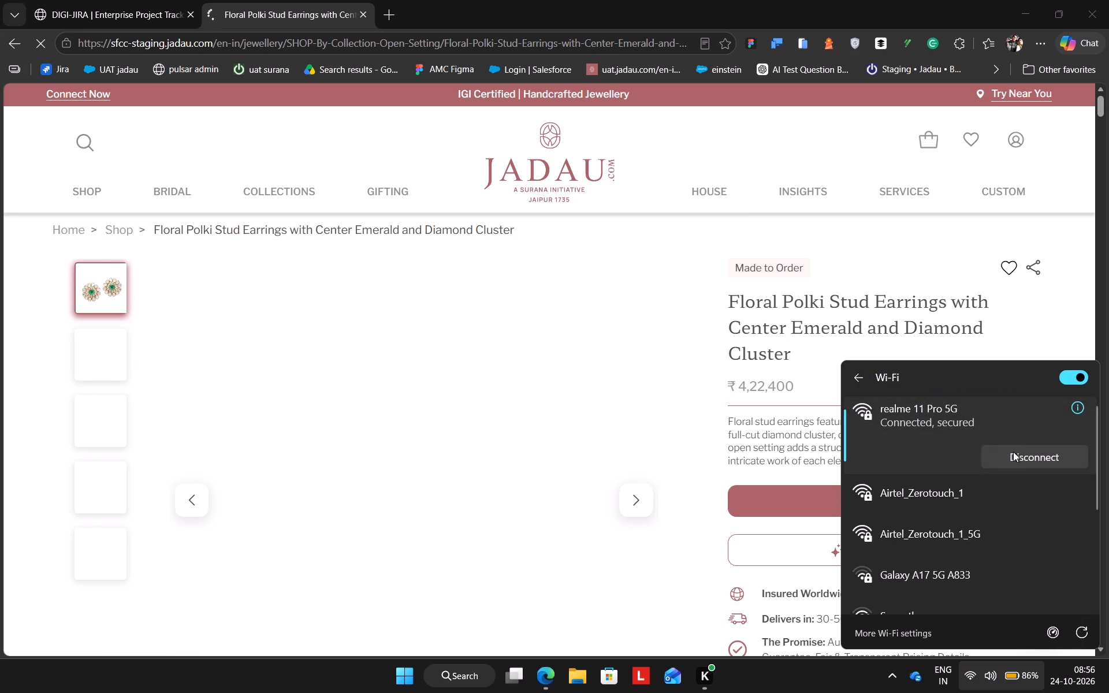
click(1013, 452)
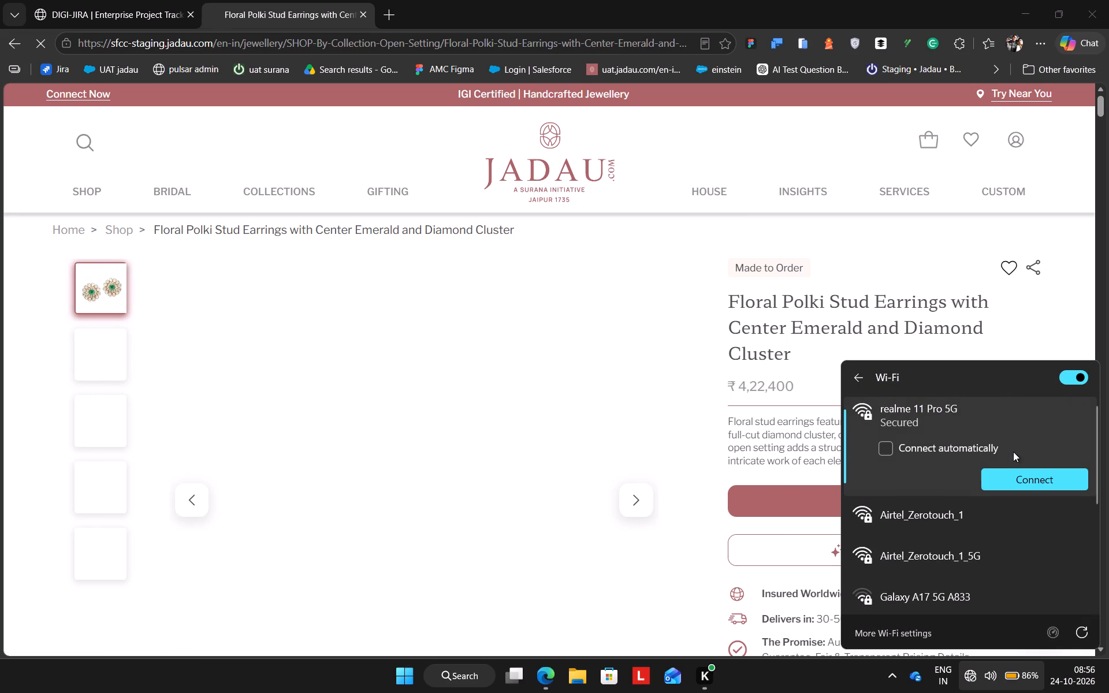
click(1036, 524)
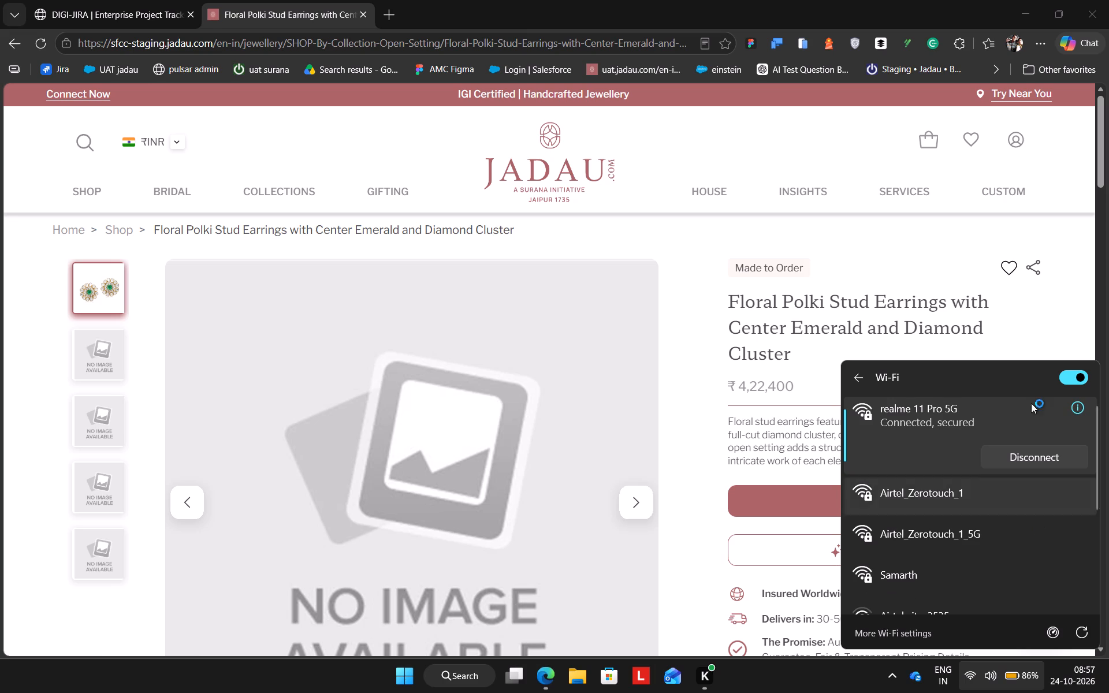
click(949, 234)
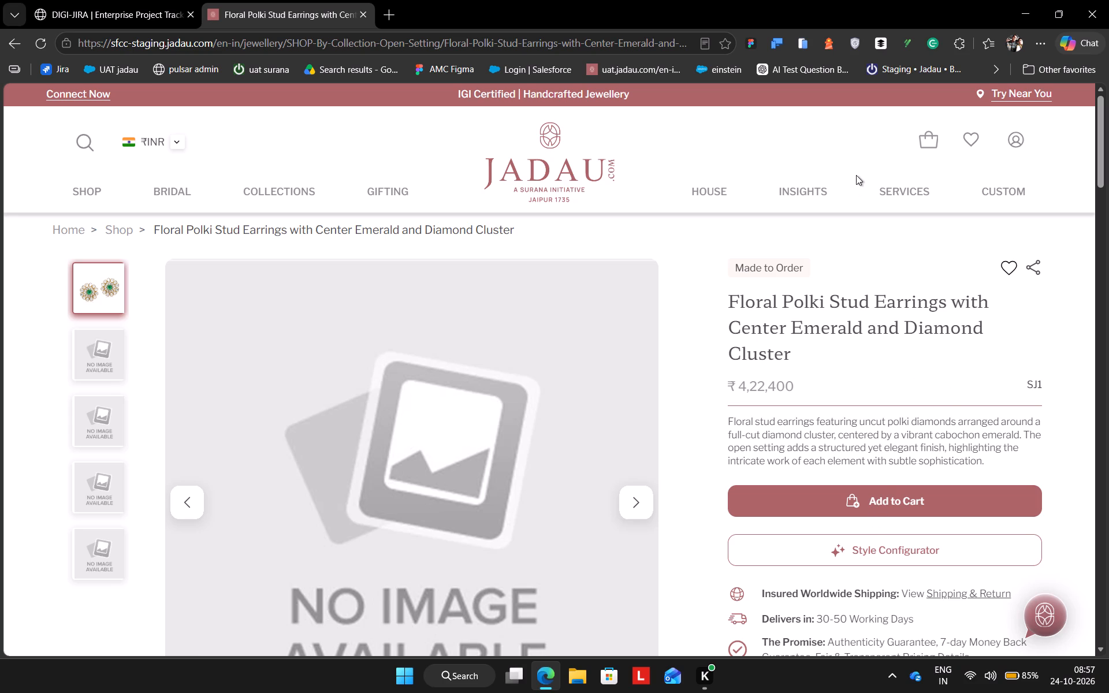
Return from the earrings product page to the staging site's homepage.
scroll(616, 359, right, 1)
click(554, 129)
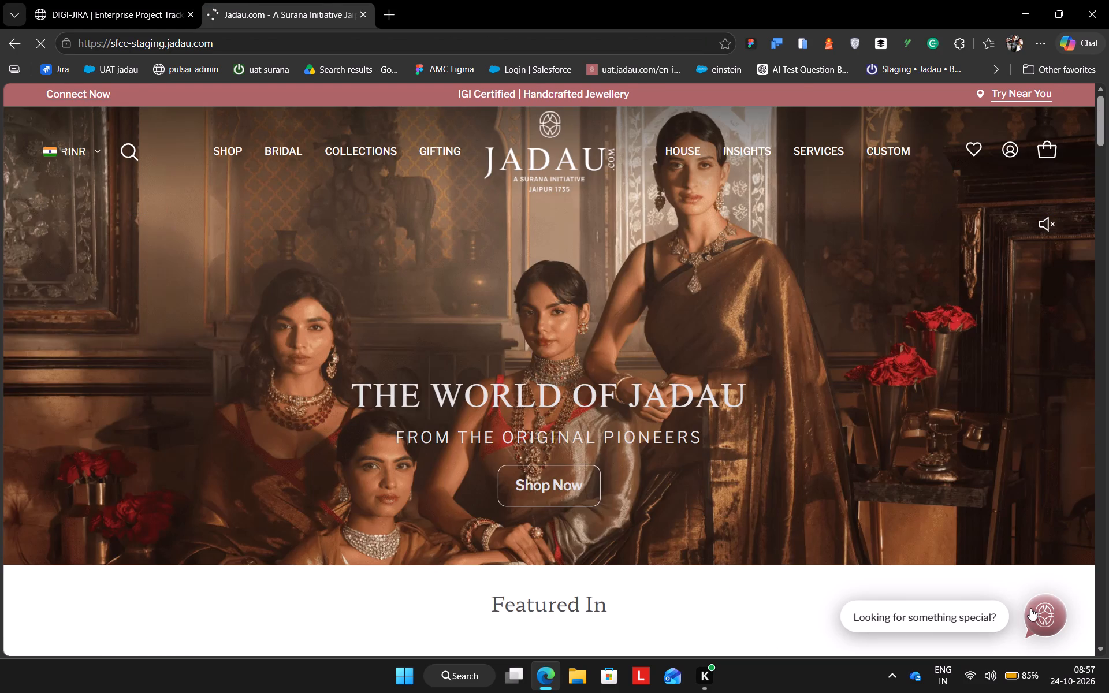
Look through all homepage sections down to the footer links and return to the hero banner.
scroll(767, 416, down, 10)
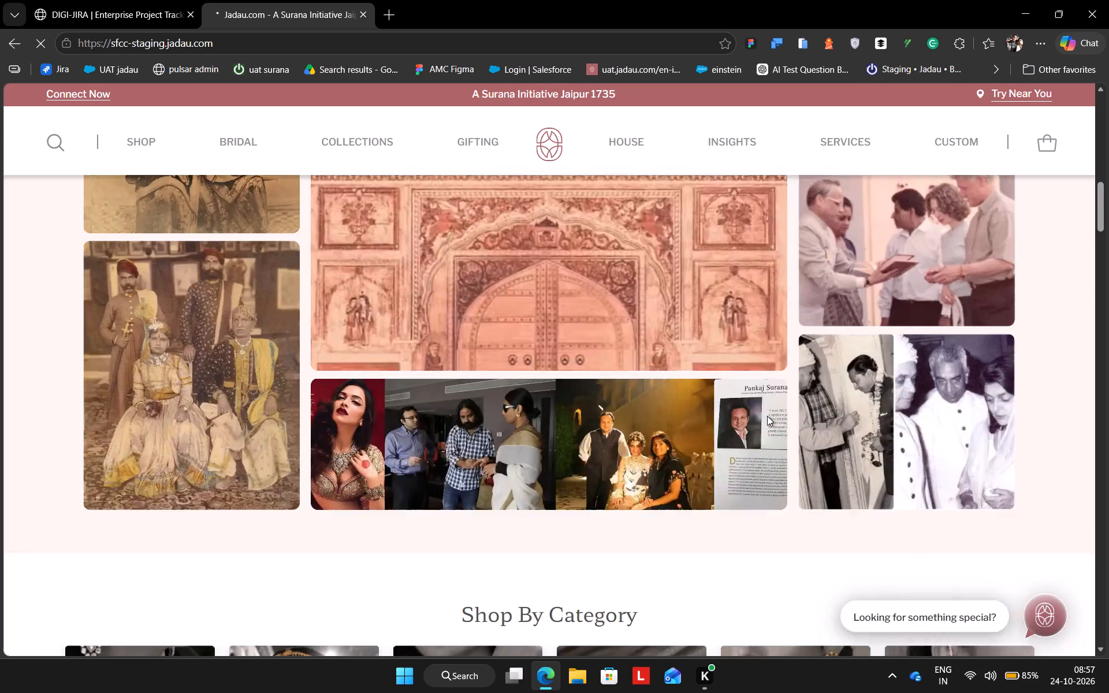
scroll(767, 416, down, 9)
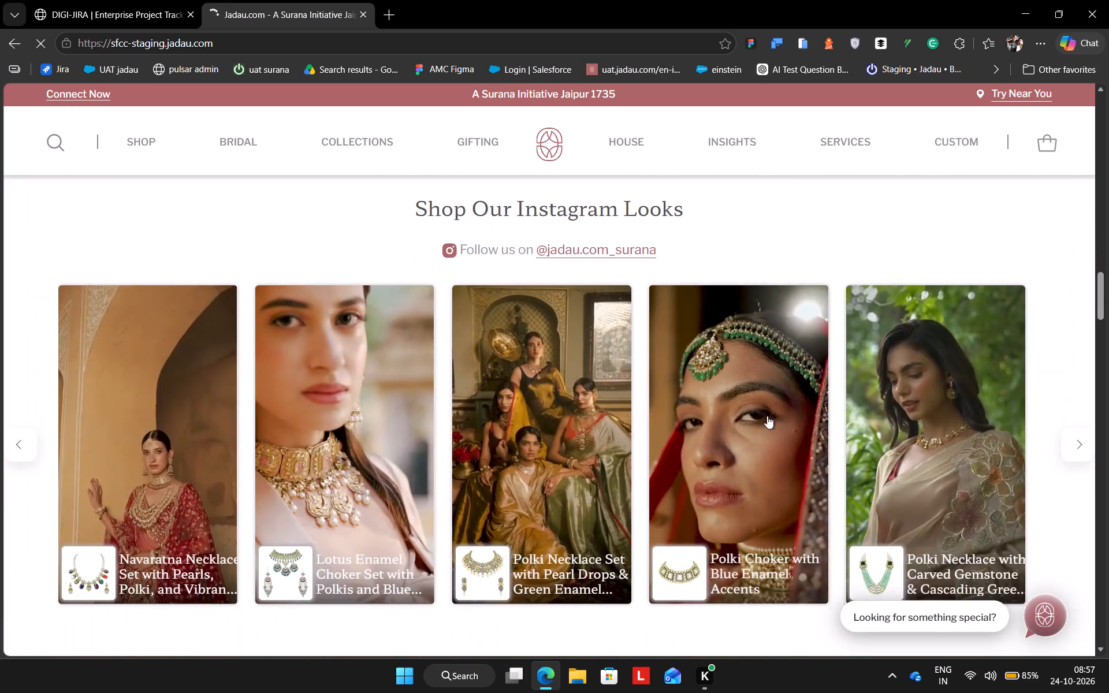
scroll(767, 416, down, 6)
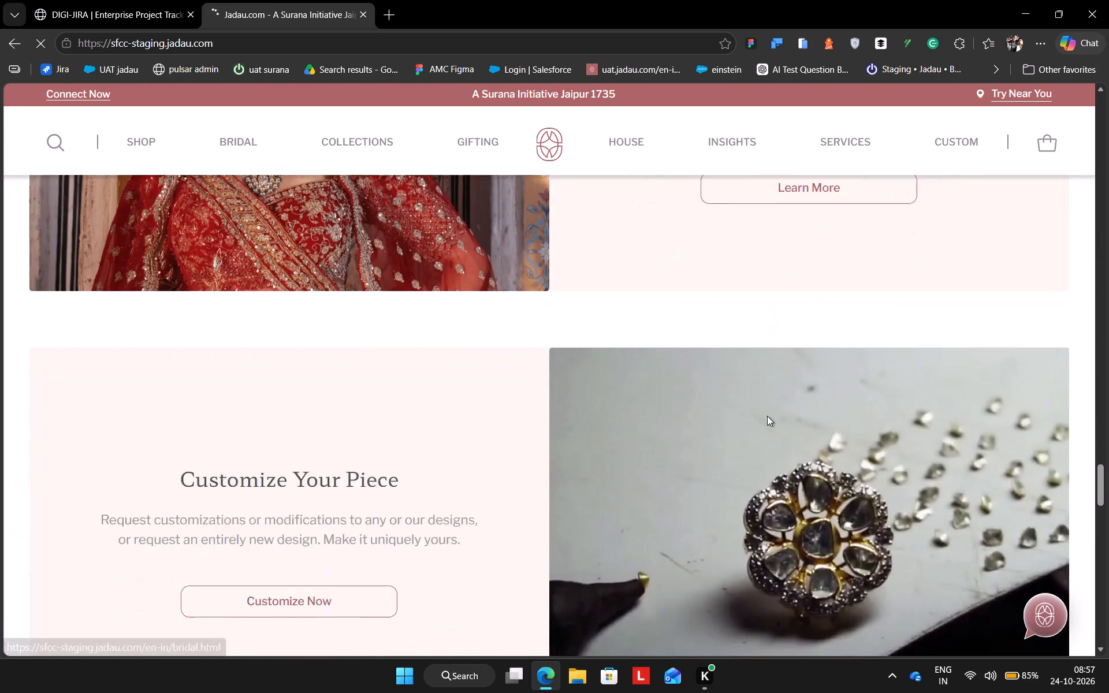
scroll(767, 416, down, 8)
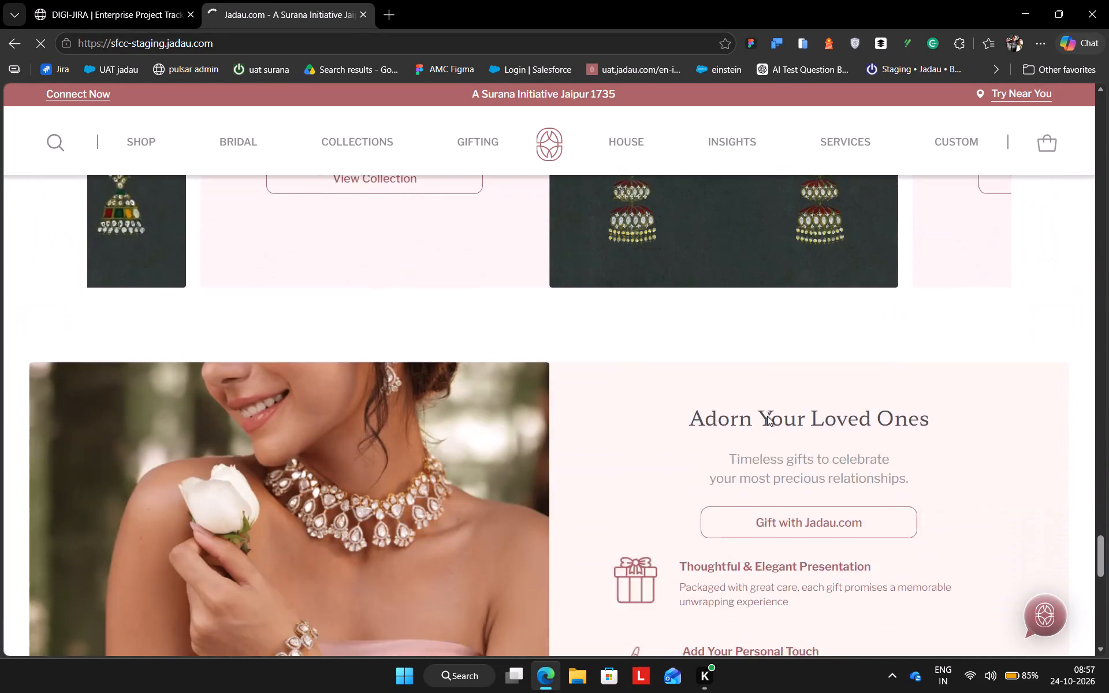
scroll(767, 416, down, 9)
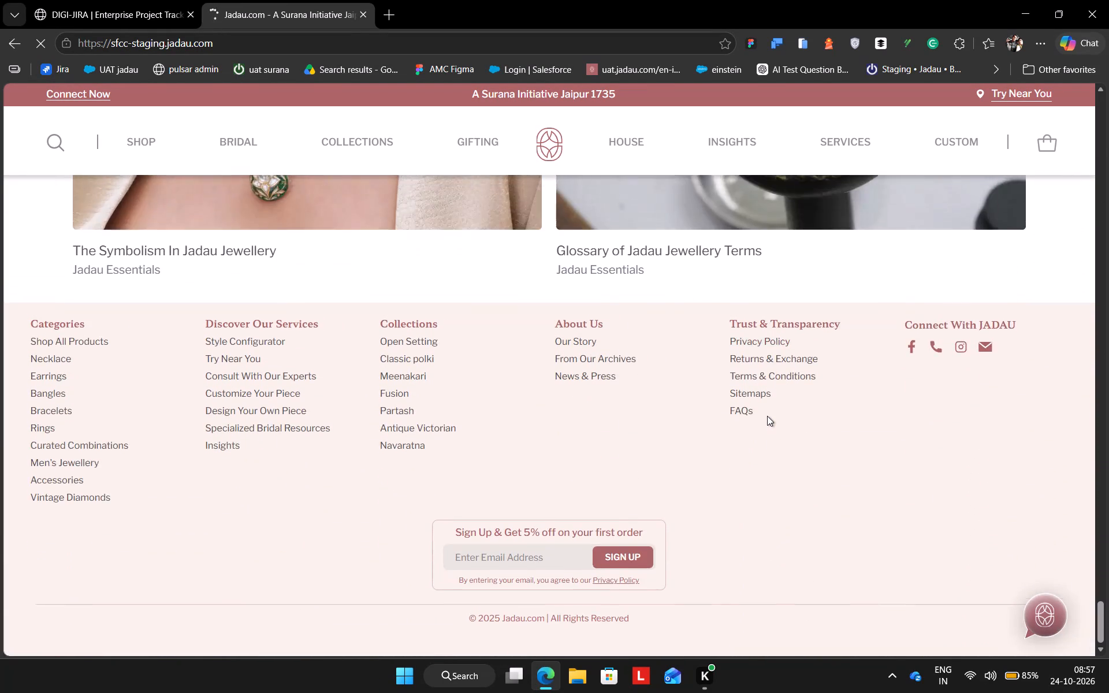
scroll(767, 416, up, 20)
scroll(767, 416, up, 6)
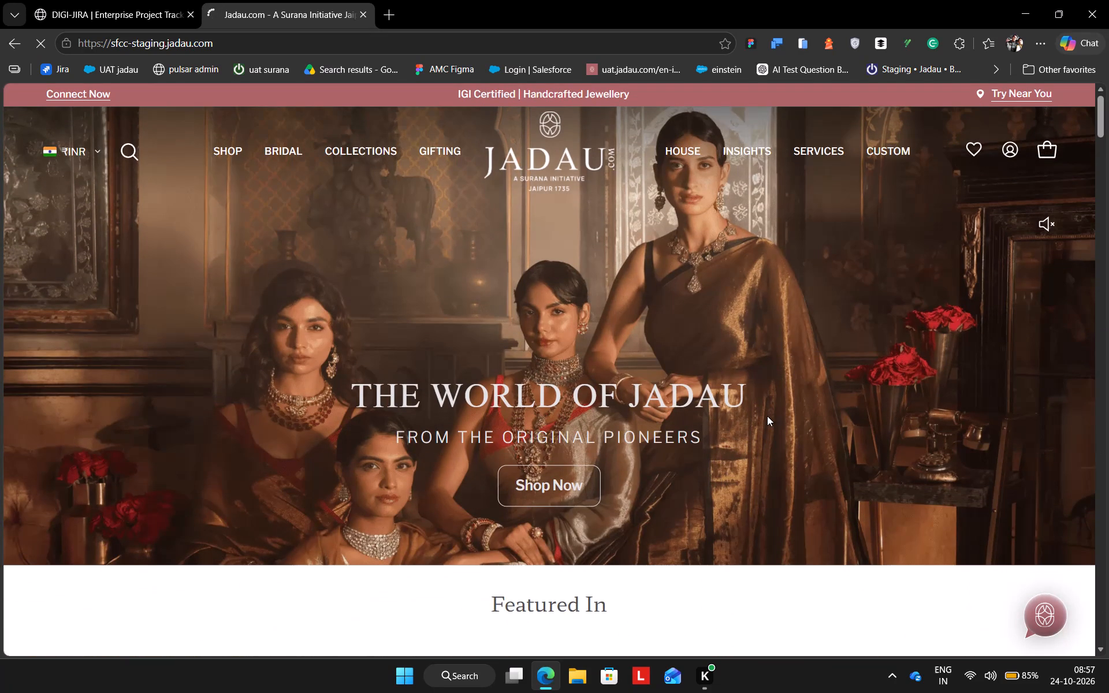
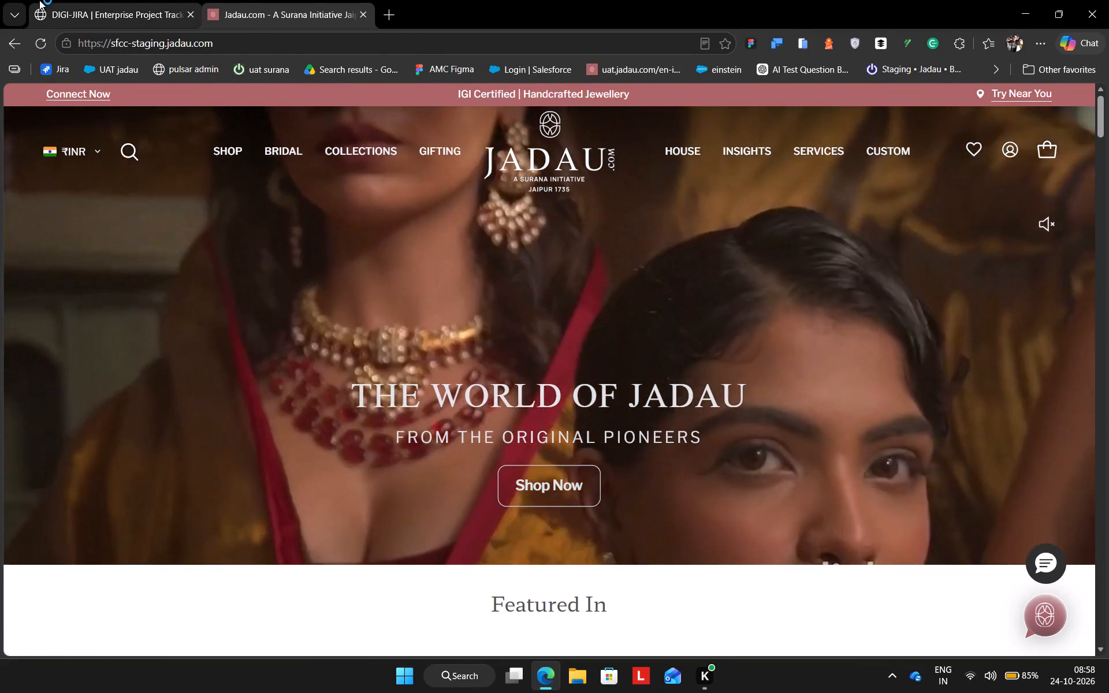
Open the SHOP product listing on the Jadau staging site.
click(39, 0)
click(229, 0)
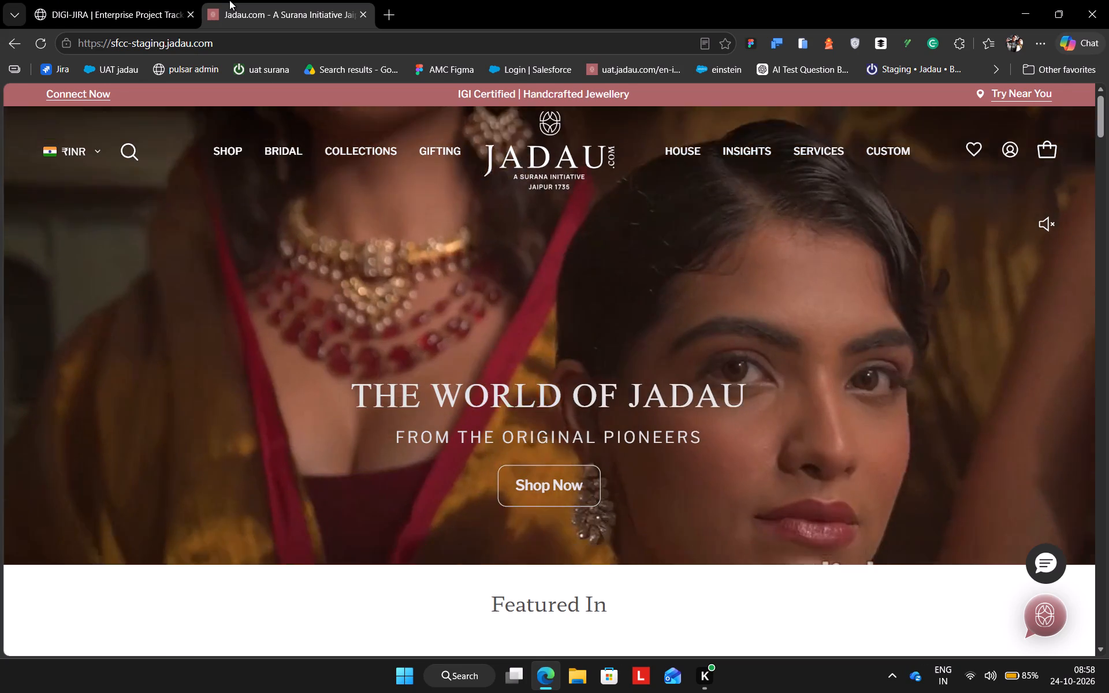
scroll(669, 296, down, 9)
scroll(669, 296, up, 6)
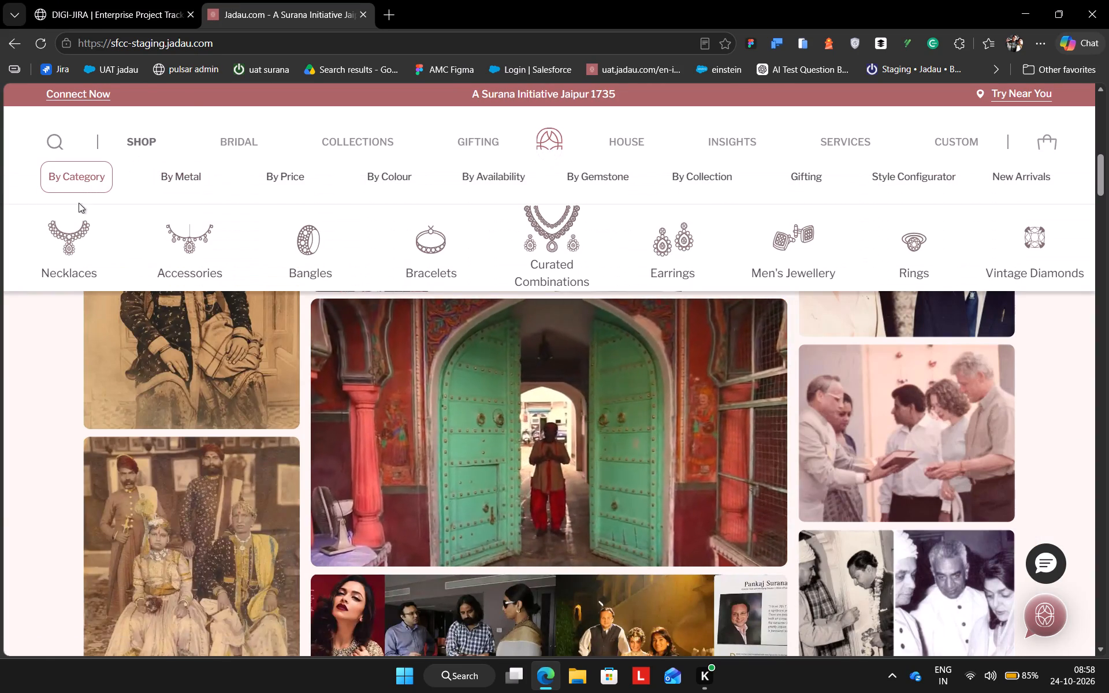
click(143, 140)
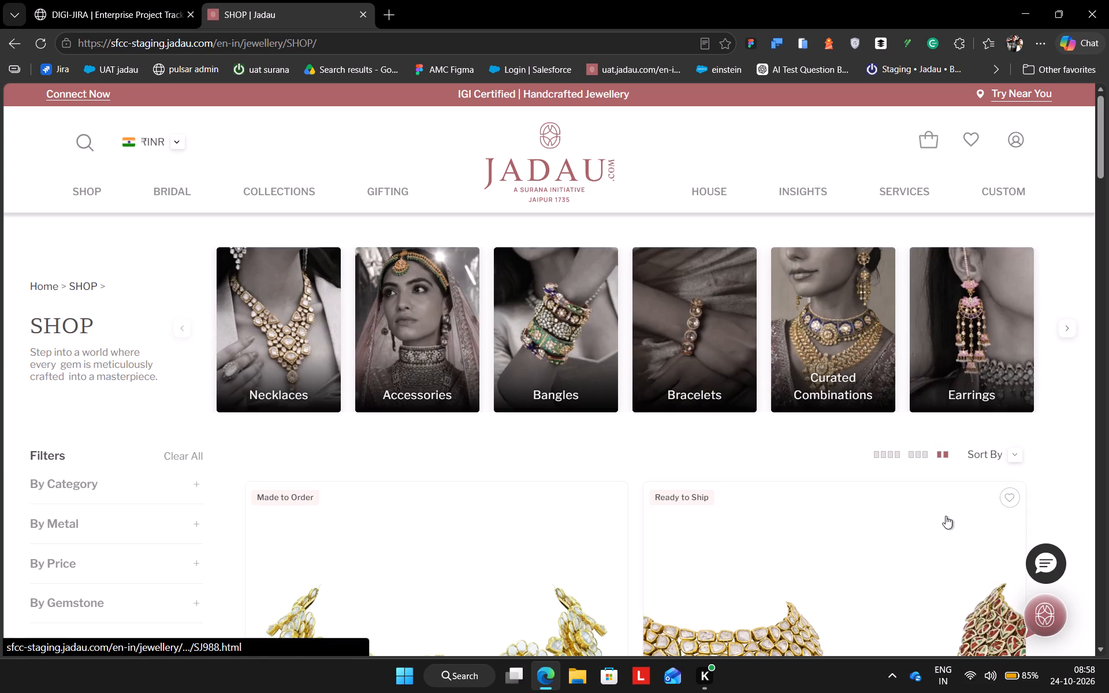
Show the SHOP products four per row and check the availability tags and CTAs on the product cards.
click(895, 452)
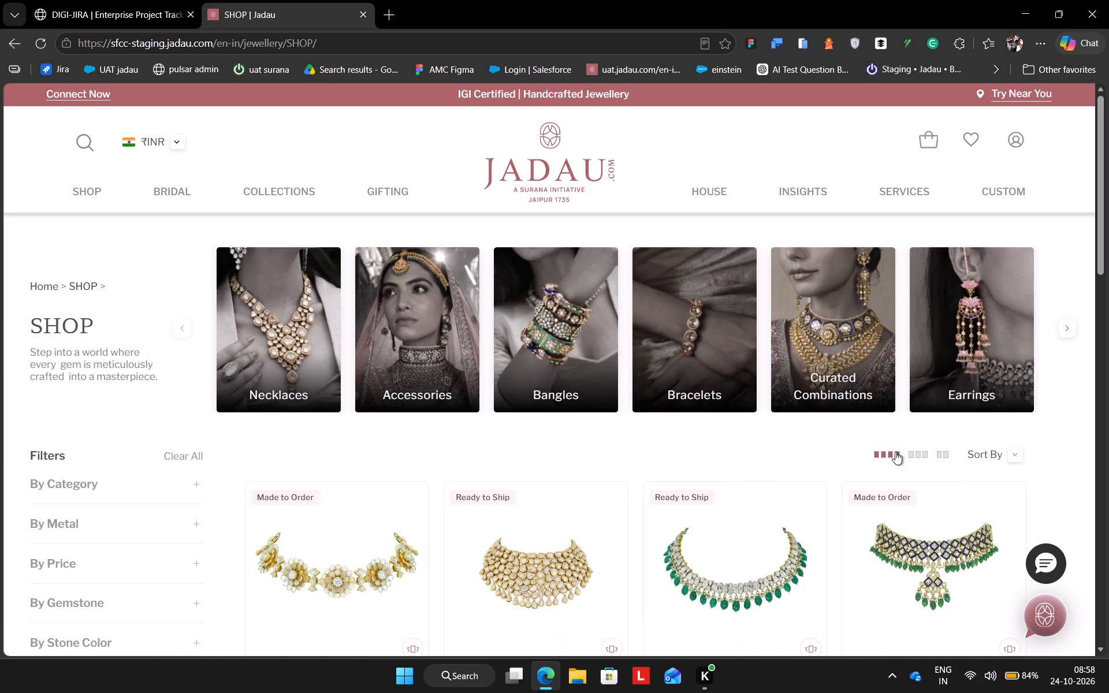
scroll(702, 470, down, 3)
scroll(702, 470, up, 2)
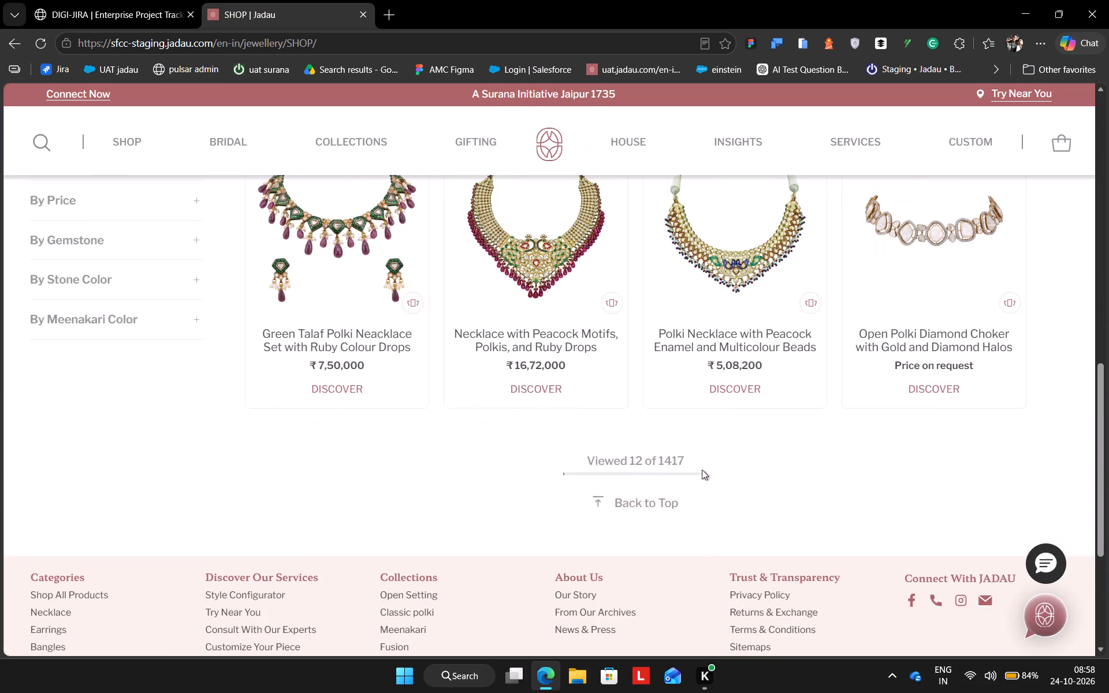
scroll(702, 470, up, 4)
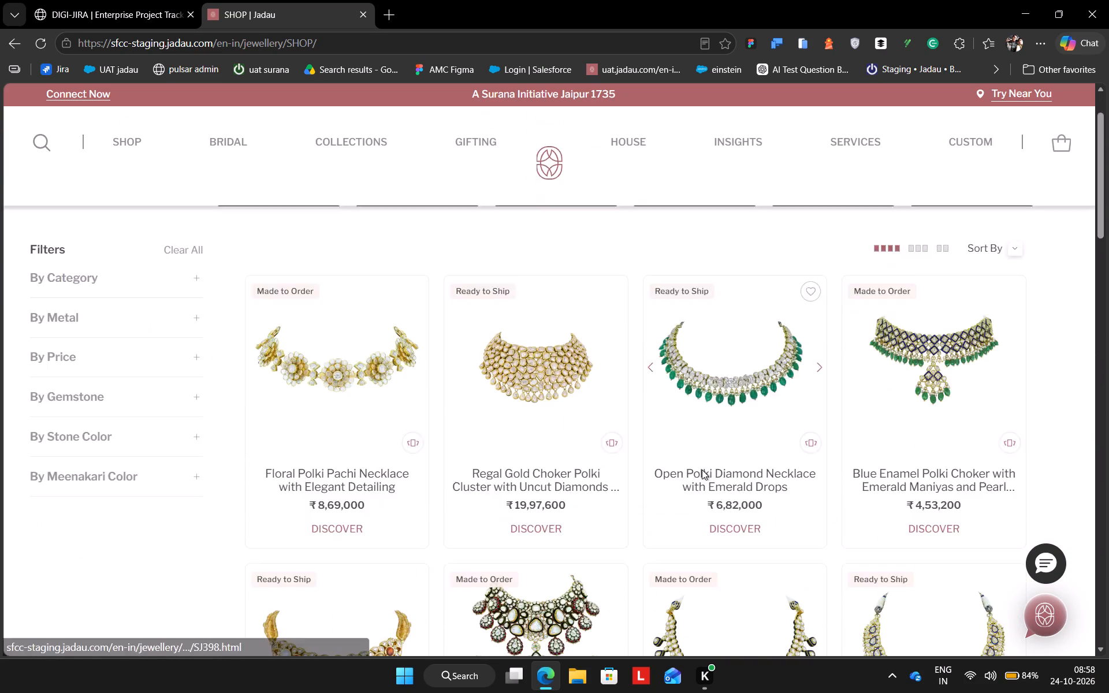
scroll(702, 470, up, 1)
scroll(673, 385, up, 1)
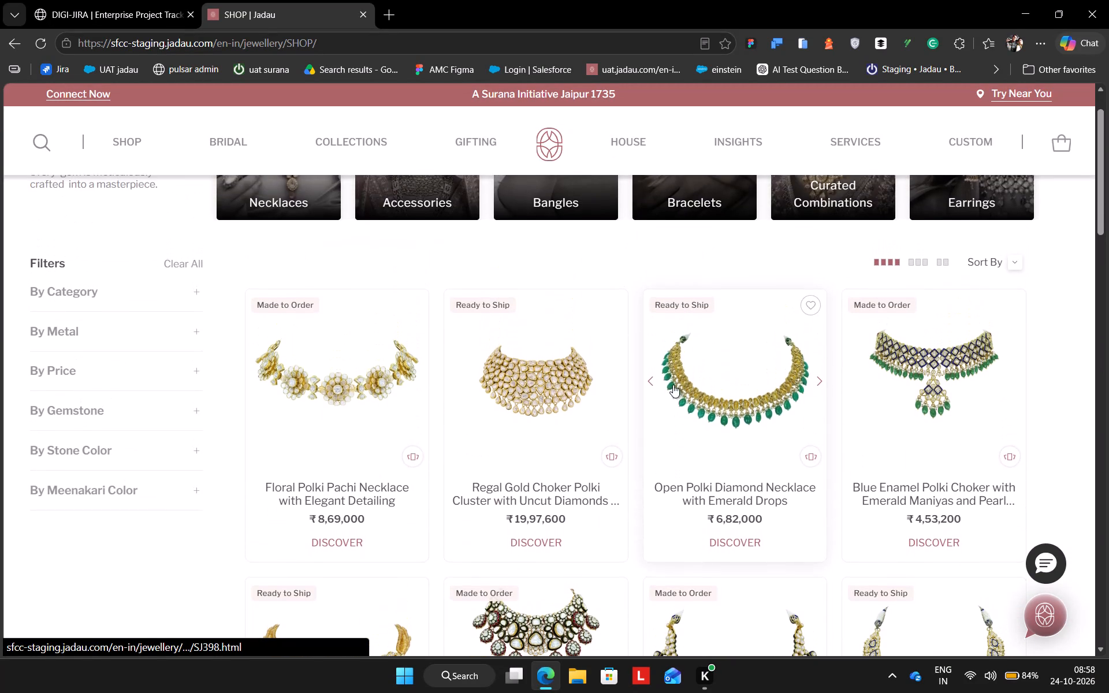
Capture a screenshot of the SHOP listing covering the filters and product cards, and copy it.
key(shift+super+s)
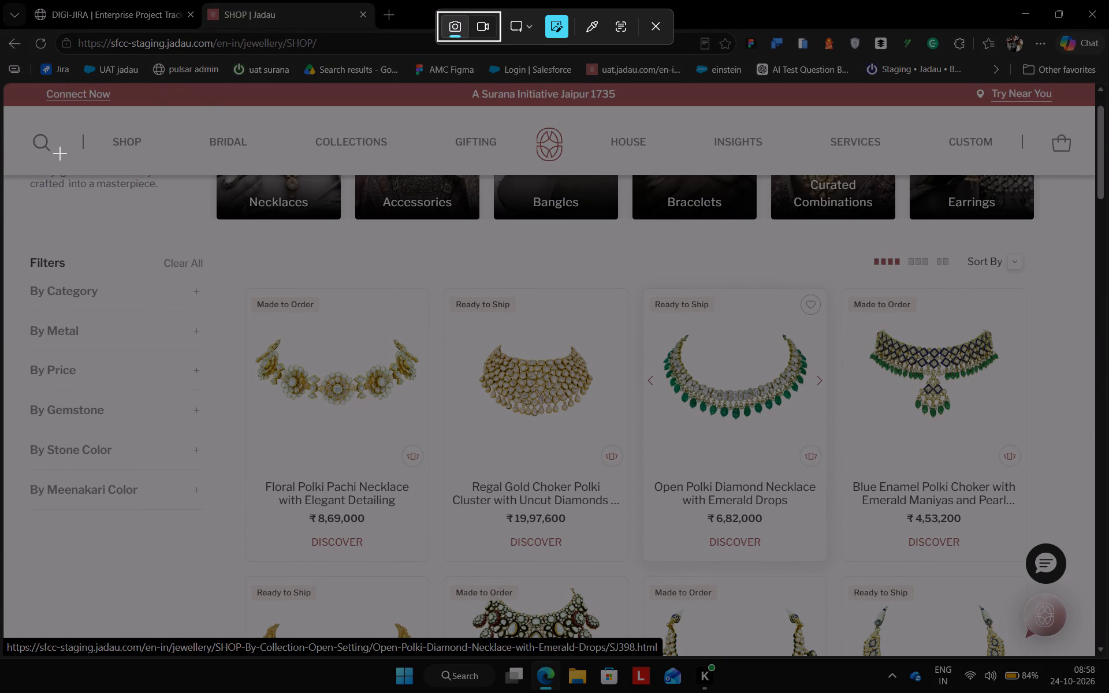
drag(60, 154, 1044, 659)
scroll(615, 465, right, 2)
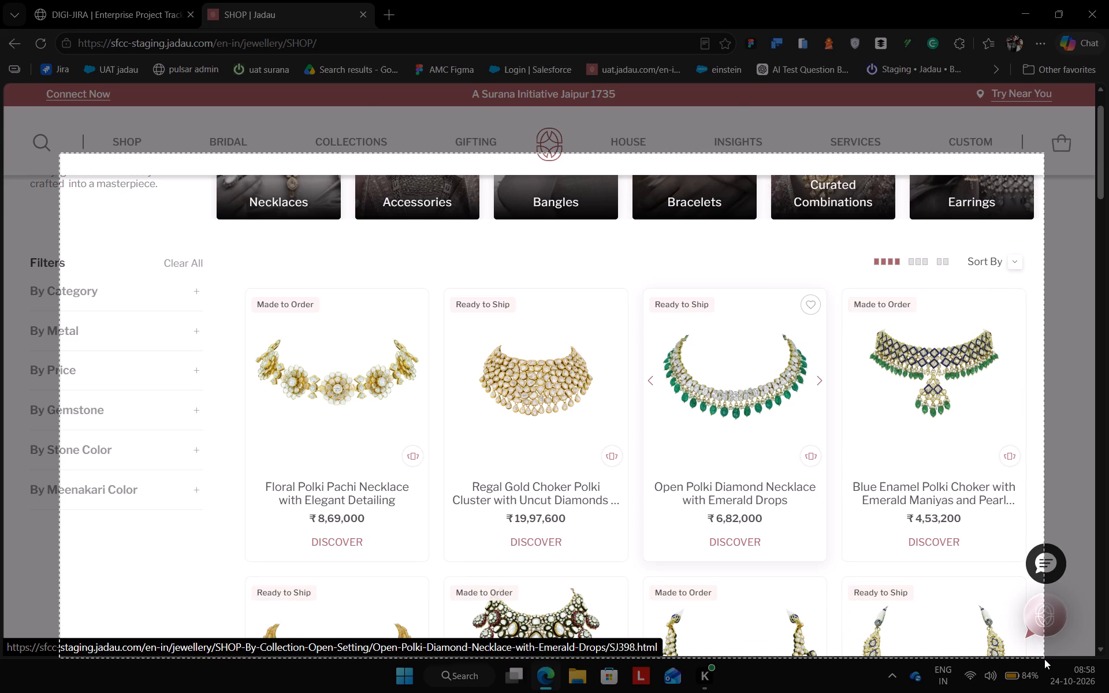
drag(1044, 659, 1047, 661)
key(ctrl+c)
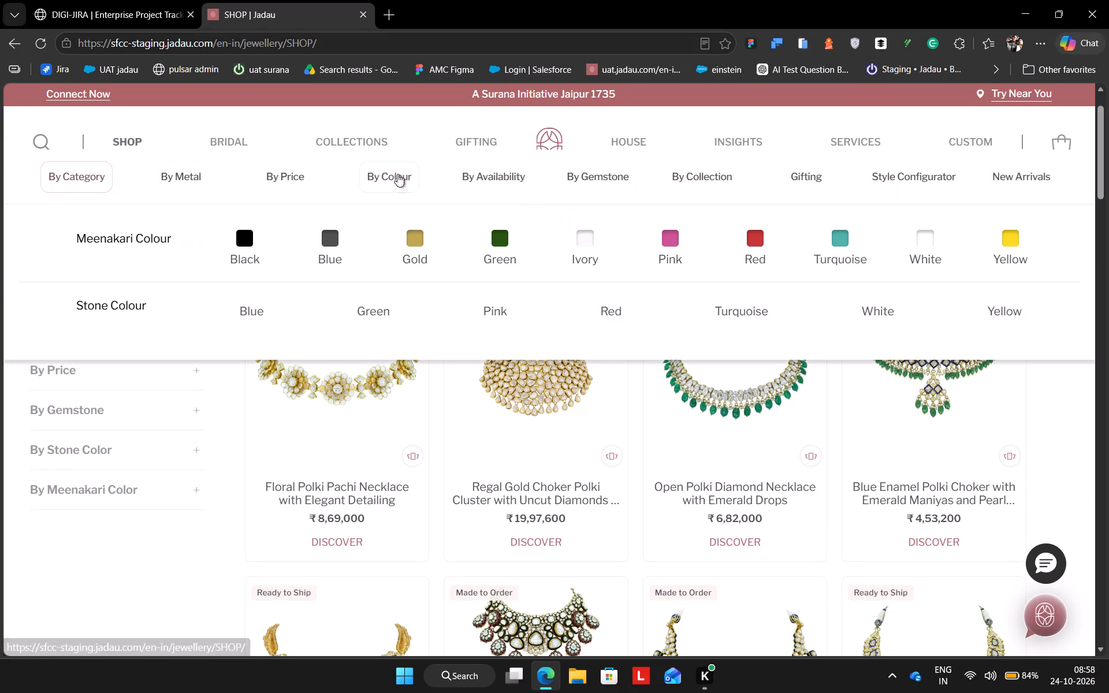
Open the Try Near You listing under By Availability in SHOP and examine its product cards.
click(652, 238)
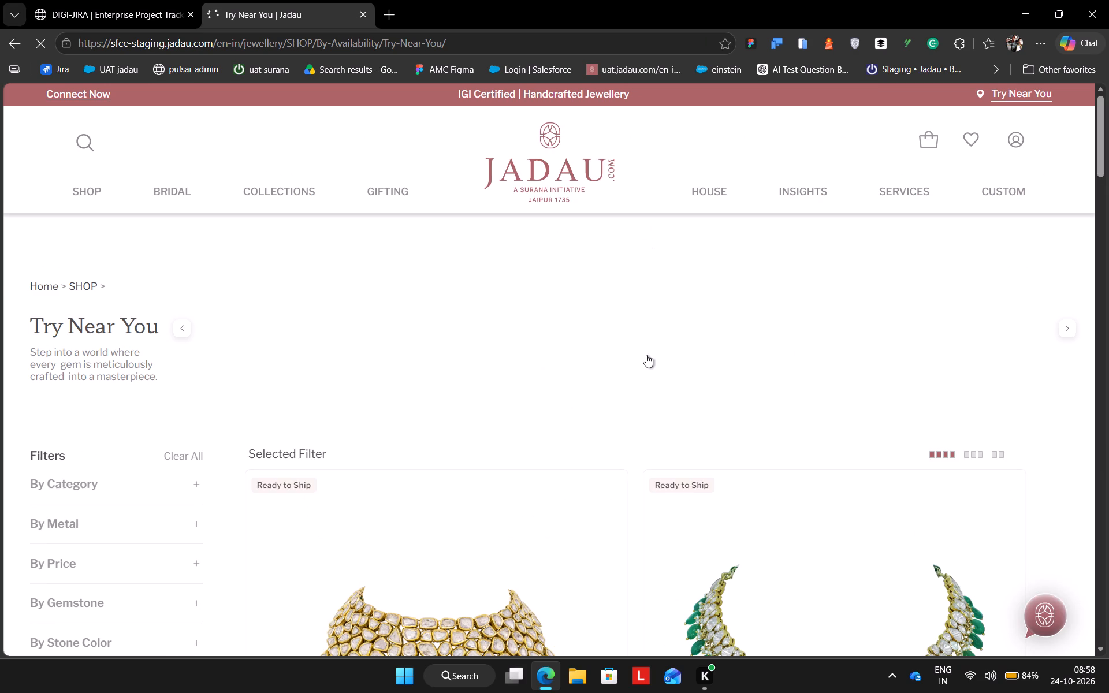
scroll(646, 355, down, 7)
scroll(646, 355, right, 1)
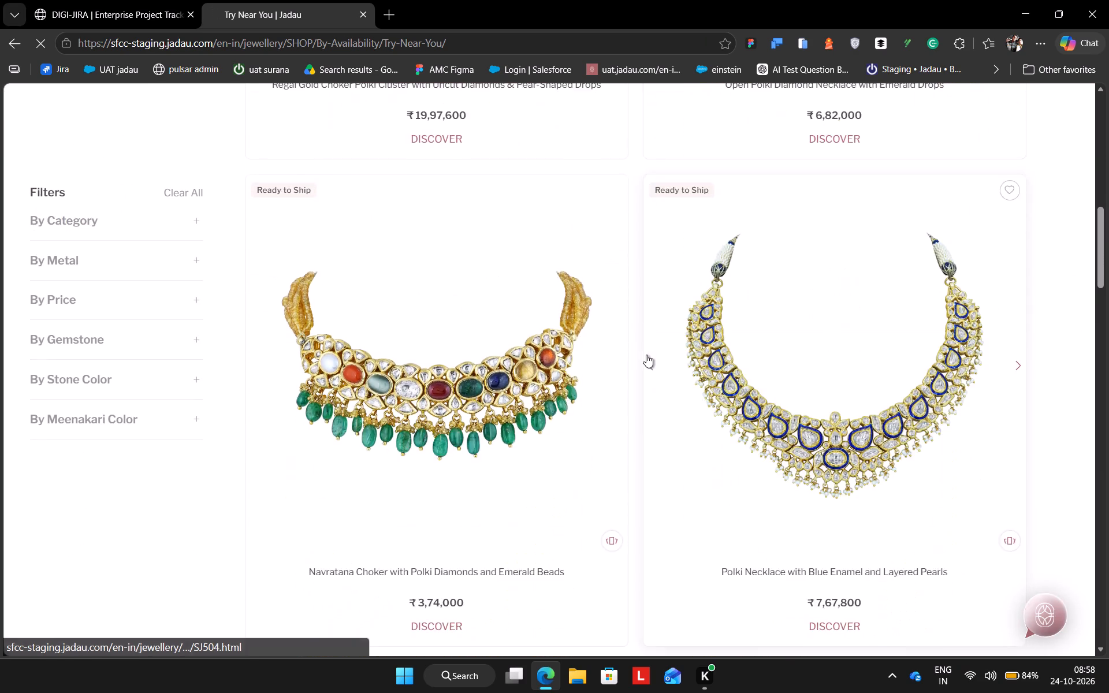
scroll(646, 355, right, 1)
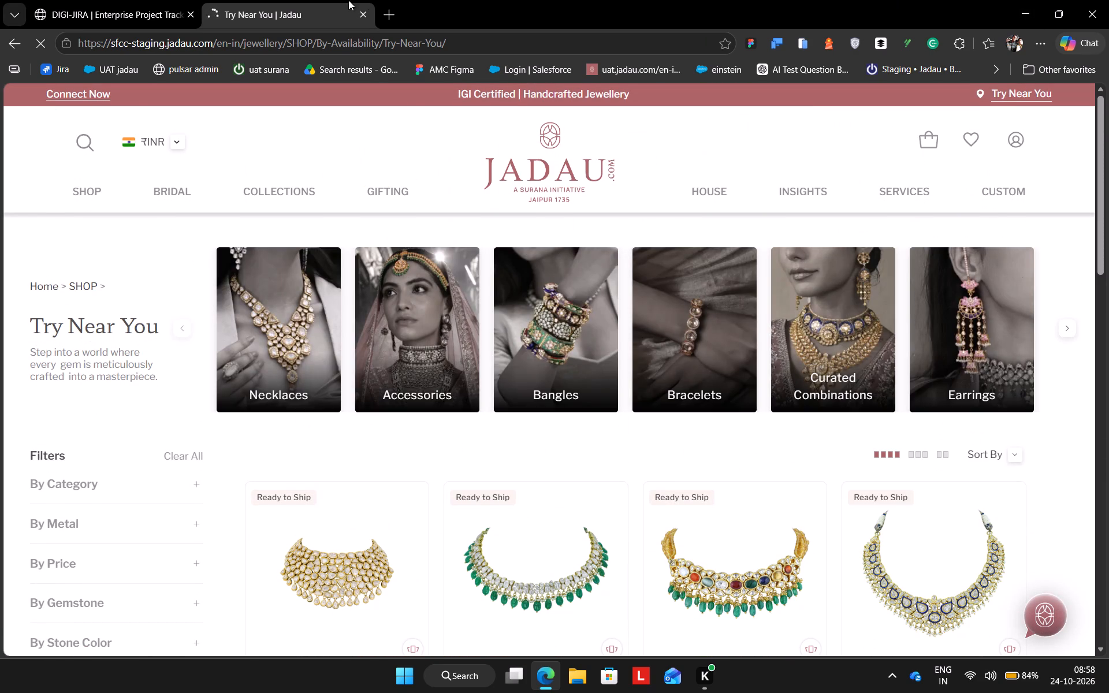
Return to issue SFSJ-20, paste the screenshot below the comment text "It is available now on staging", and save the comment.
click(230, 0)
click(66, 0)
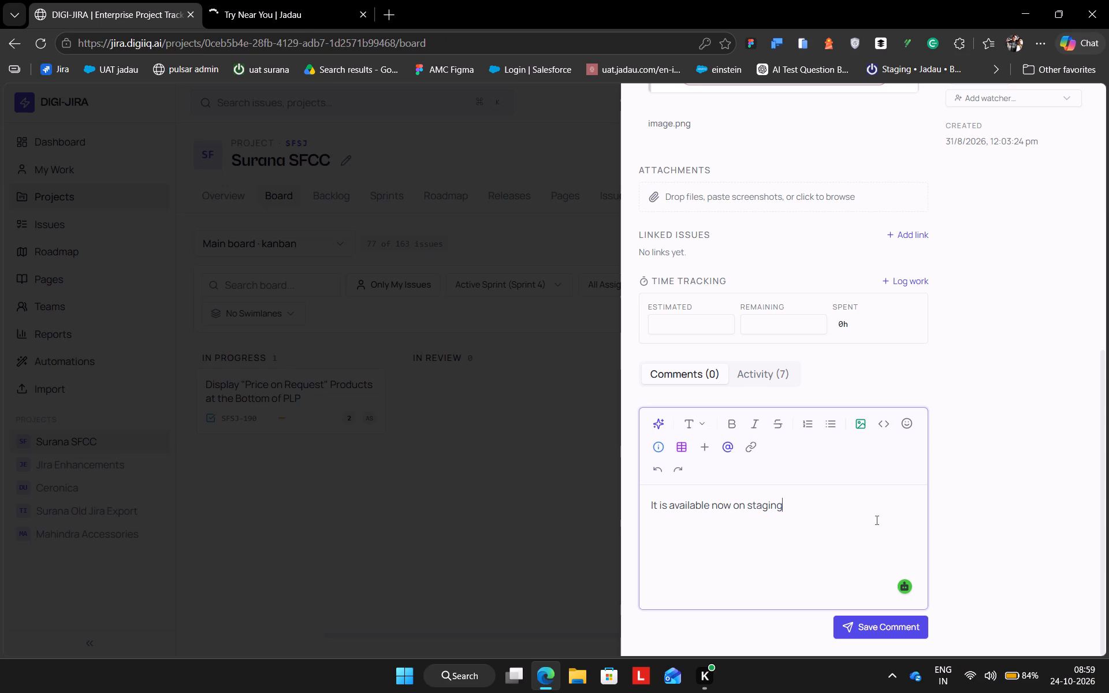
key(shift+Return)
key(ctrl+v)
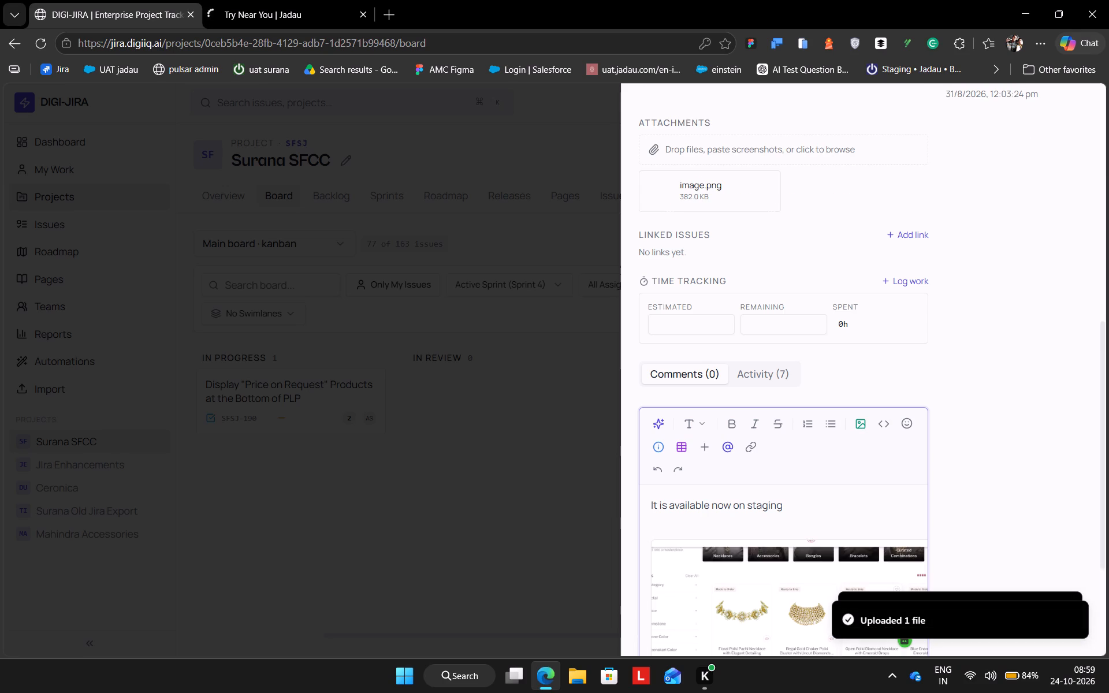
scroll(964, 370, down, 6)
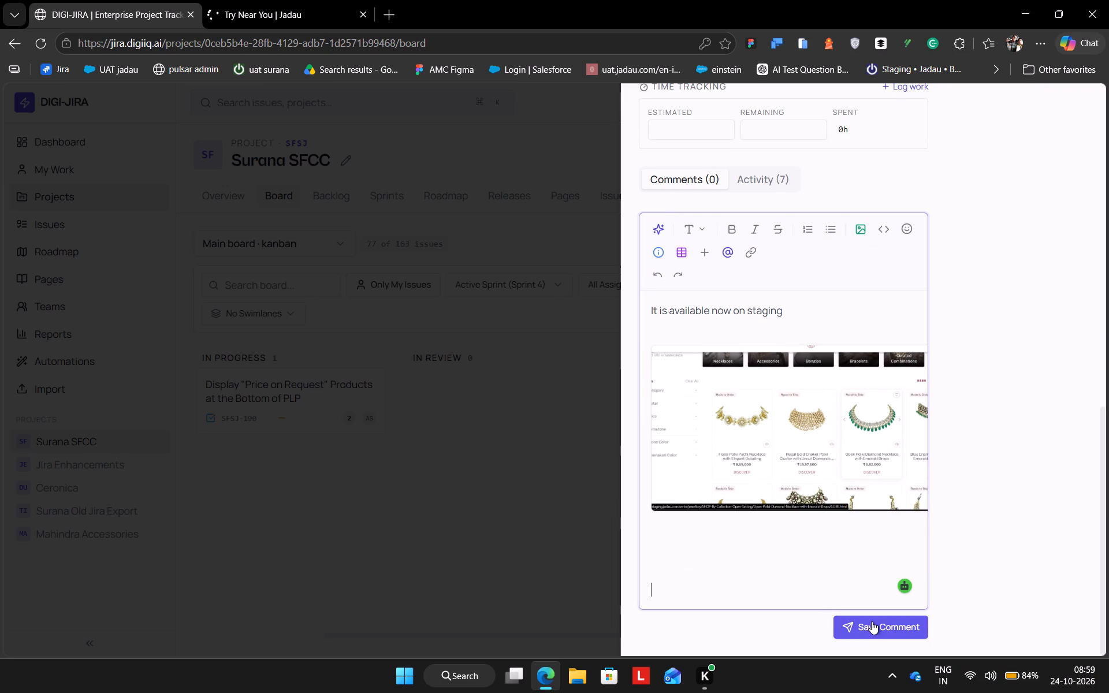
click(872, 624)
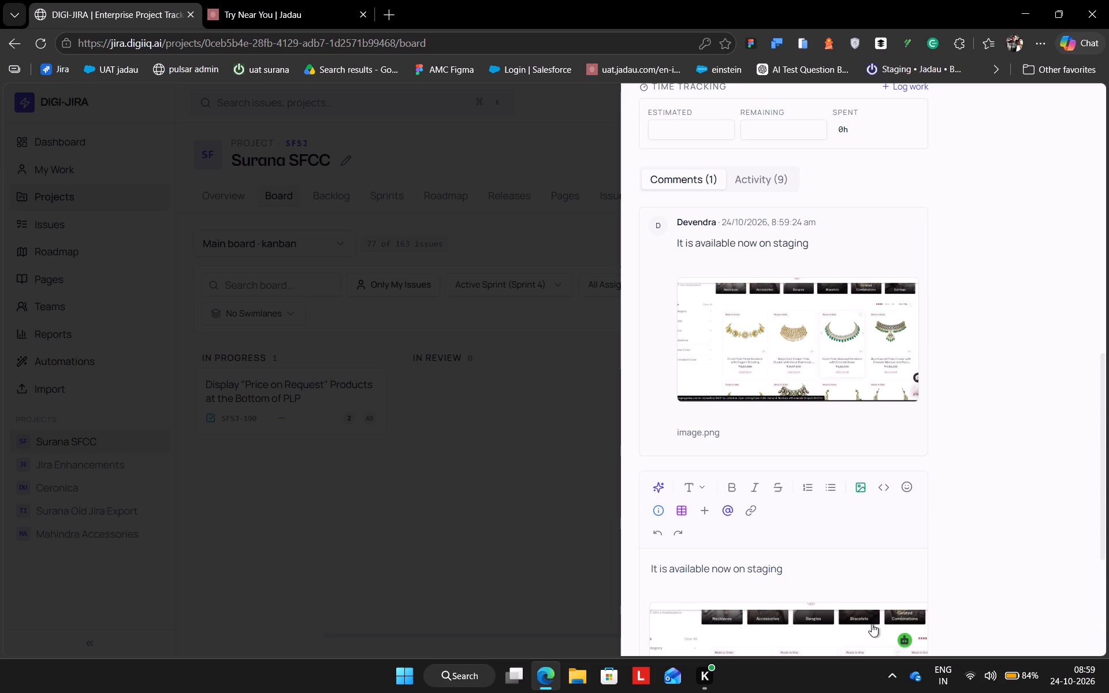
Set the status of issue SFSJ-20 to Done and close the issue details.
scroll(927, 403, up, 1)
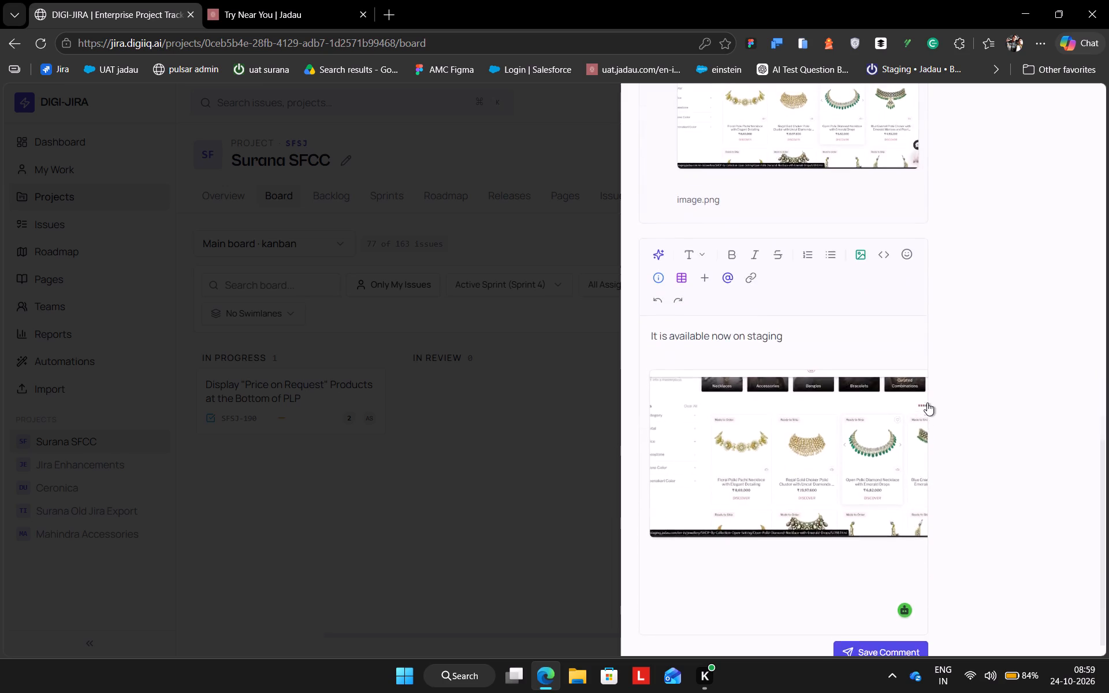
scroll(927, 403, up, 1)
click(1022, 217)
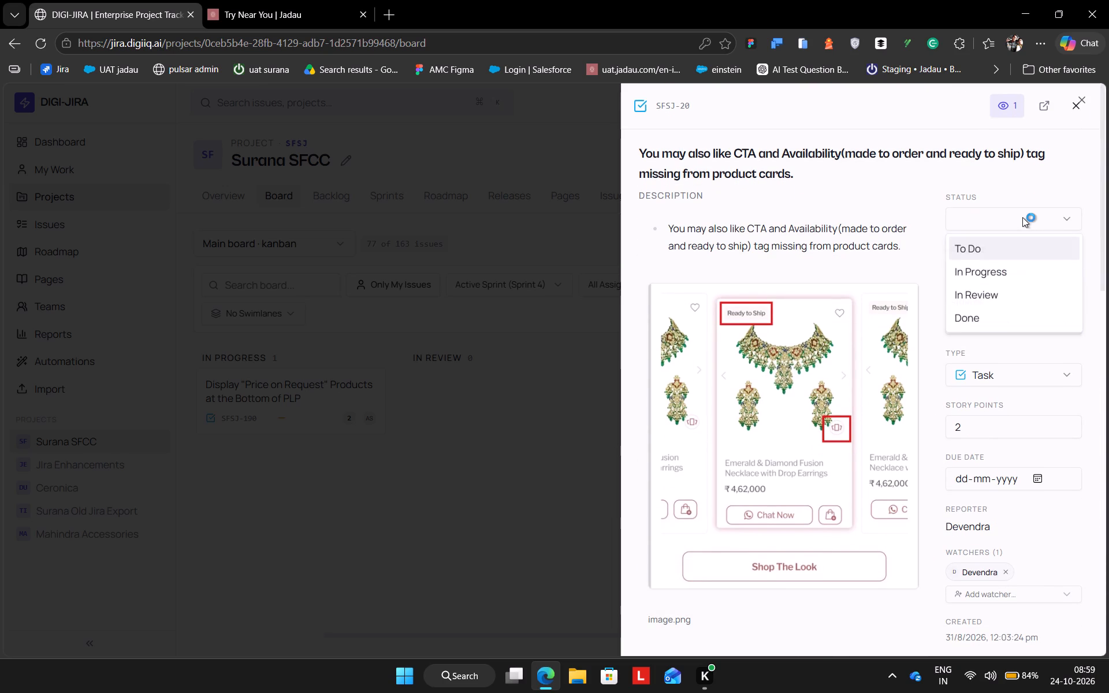
click(985, 316)
click(1003, 270)
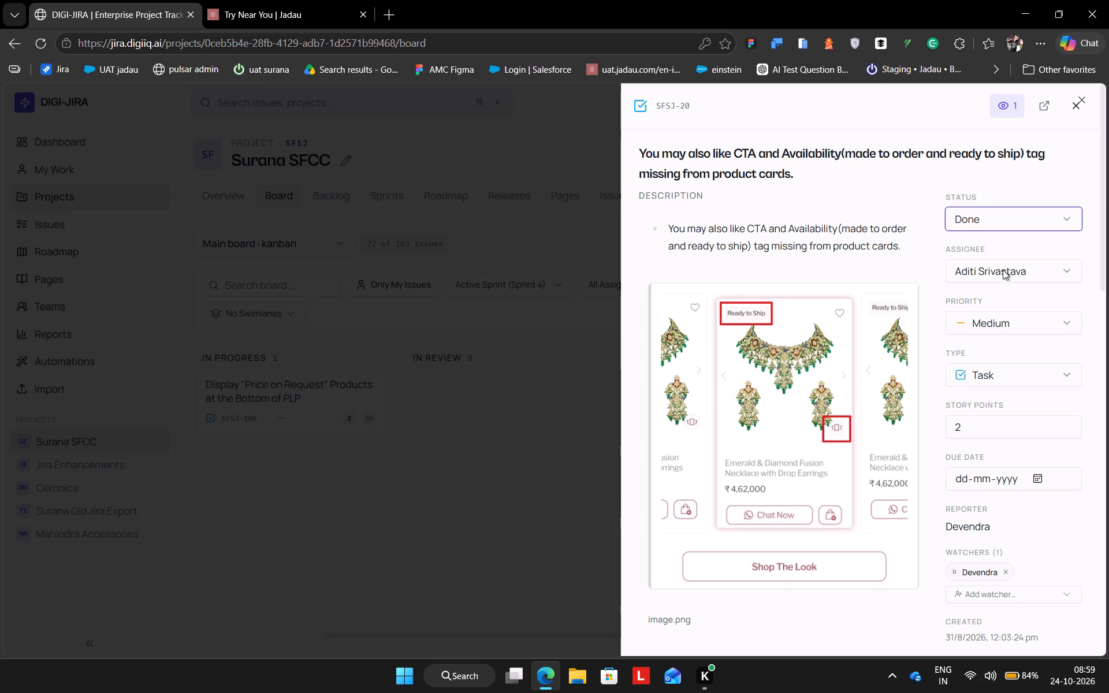
click(1003, 270)
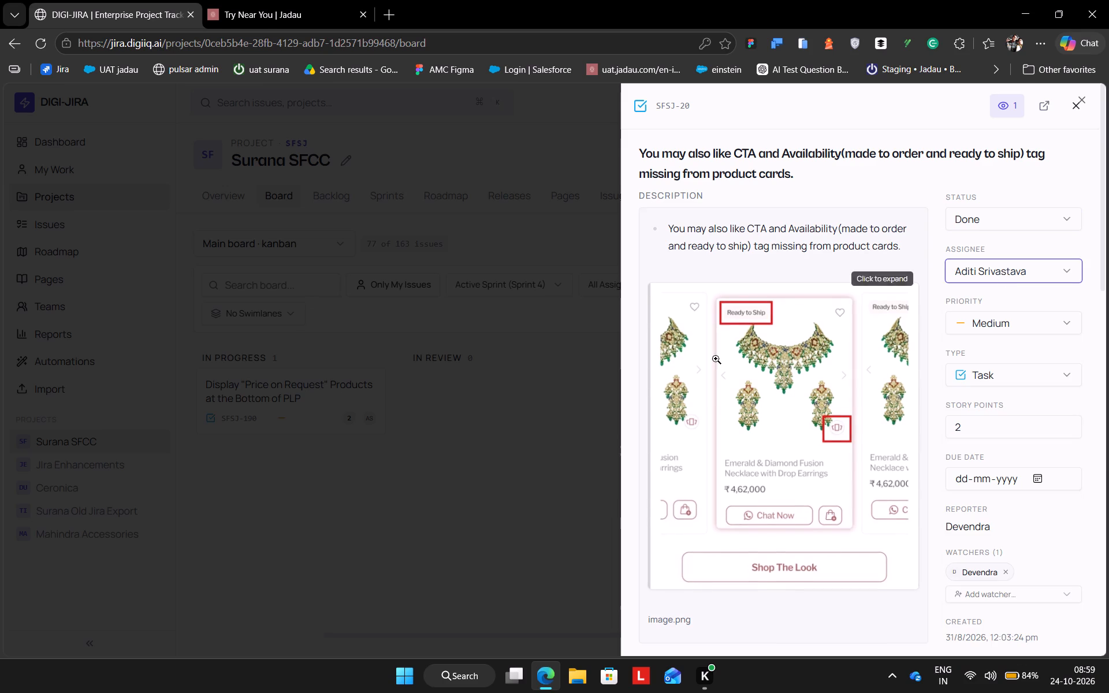
click(523, 434)
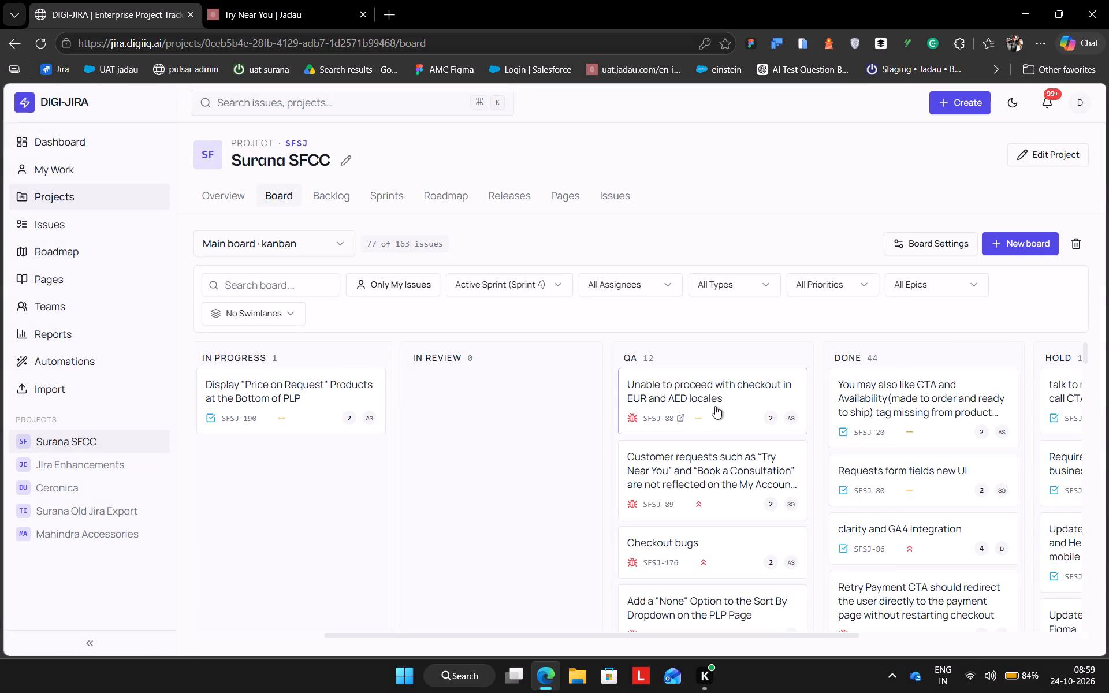
Open QA issue SFSJ-89 about "Try Near You" and "Book a Consultation" customer requests from the Surana SFCC board.
scroll(261, 495, right, 6)
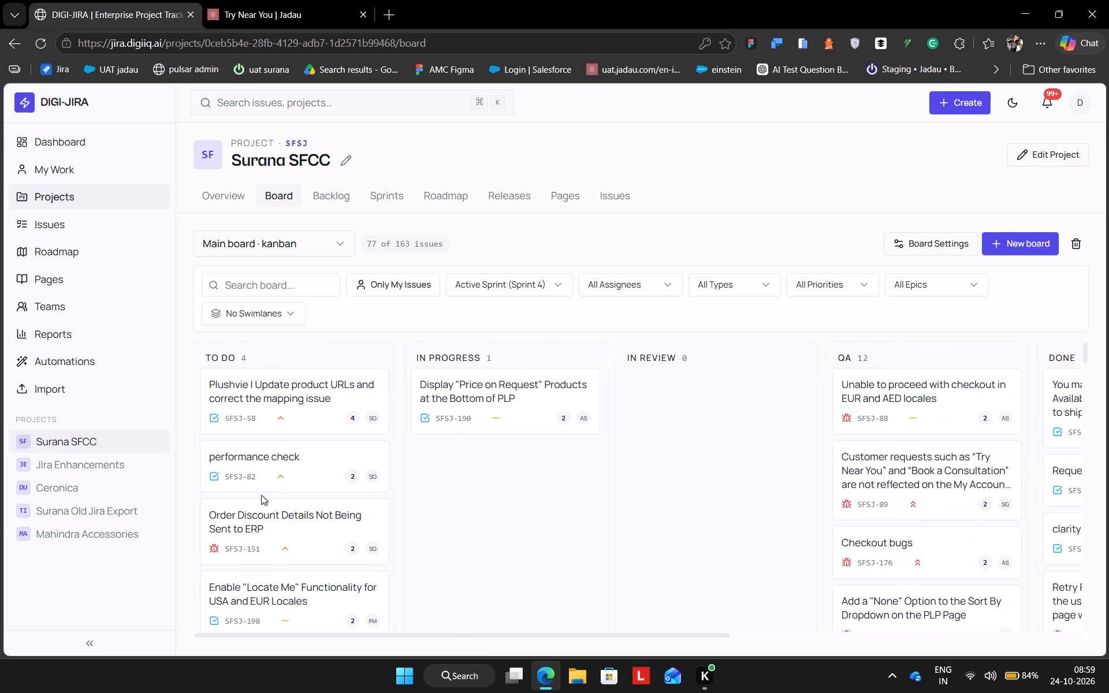
scroll(261, 495, down, 2)
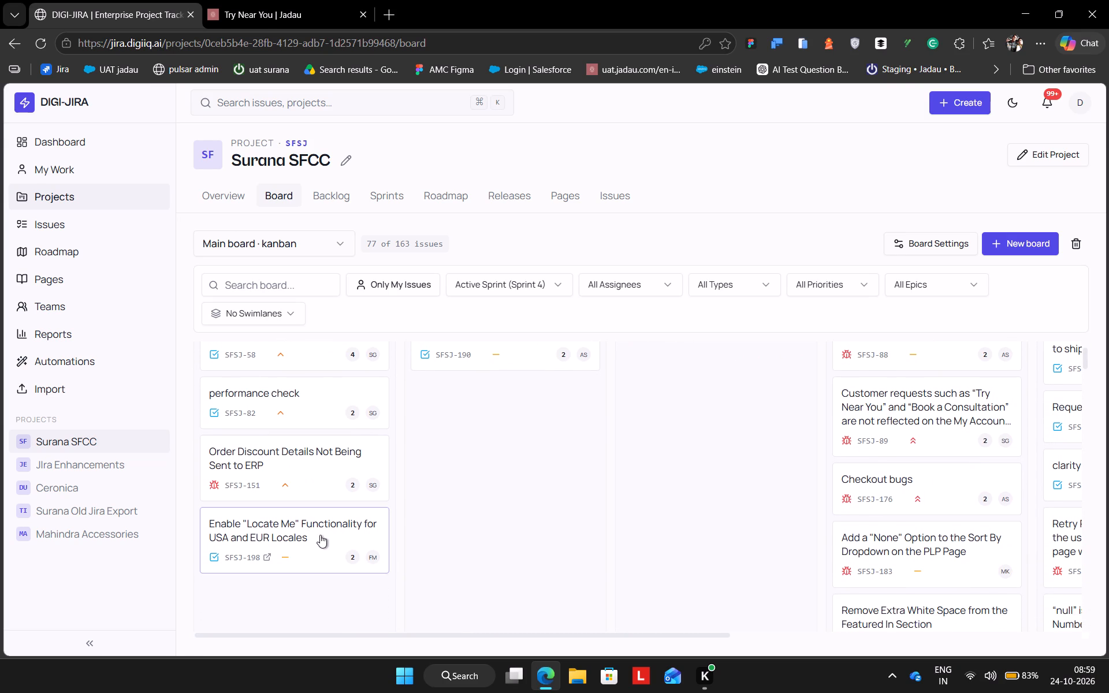
scroll(323, 535, left, 4)
scroll(323, 535, up, 2)
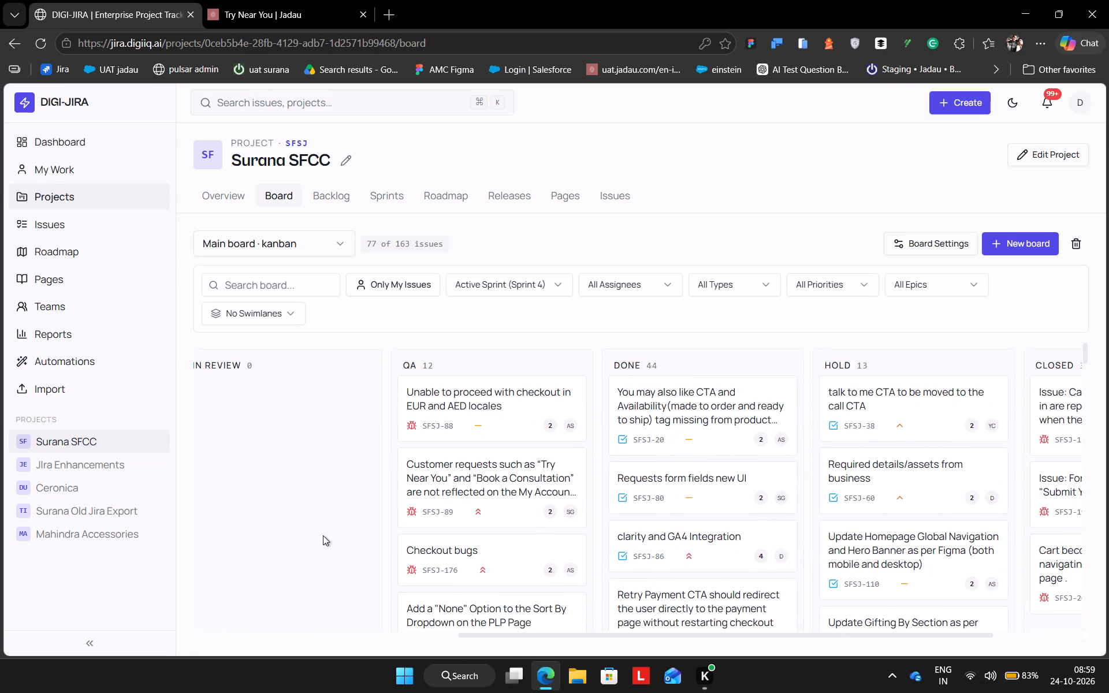
scroll(323, 535, up, 1)
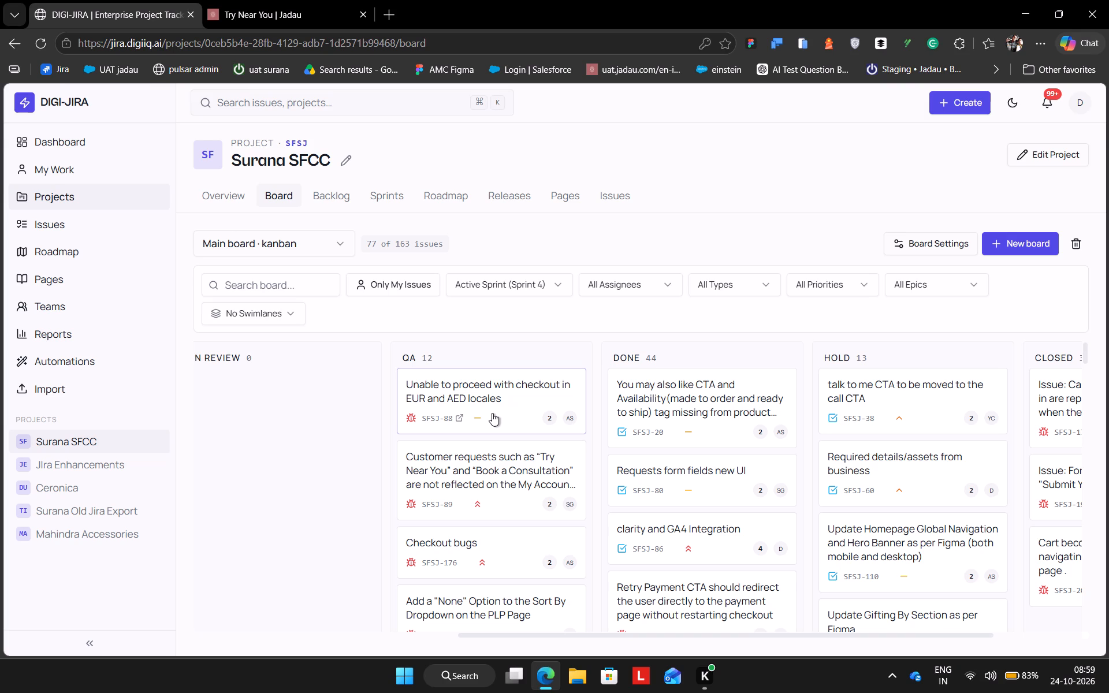
click(526, 486)
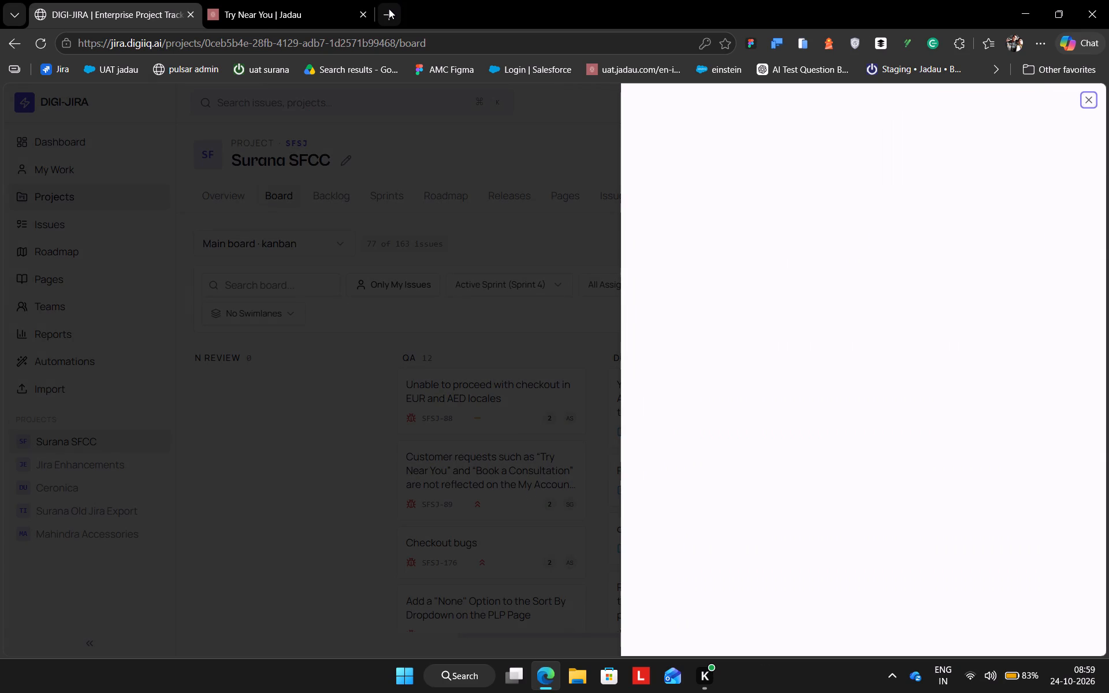
Open login.salesforce.com in a new browser tab.
click(389, 9)
text(sal)
key(Return)
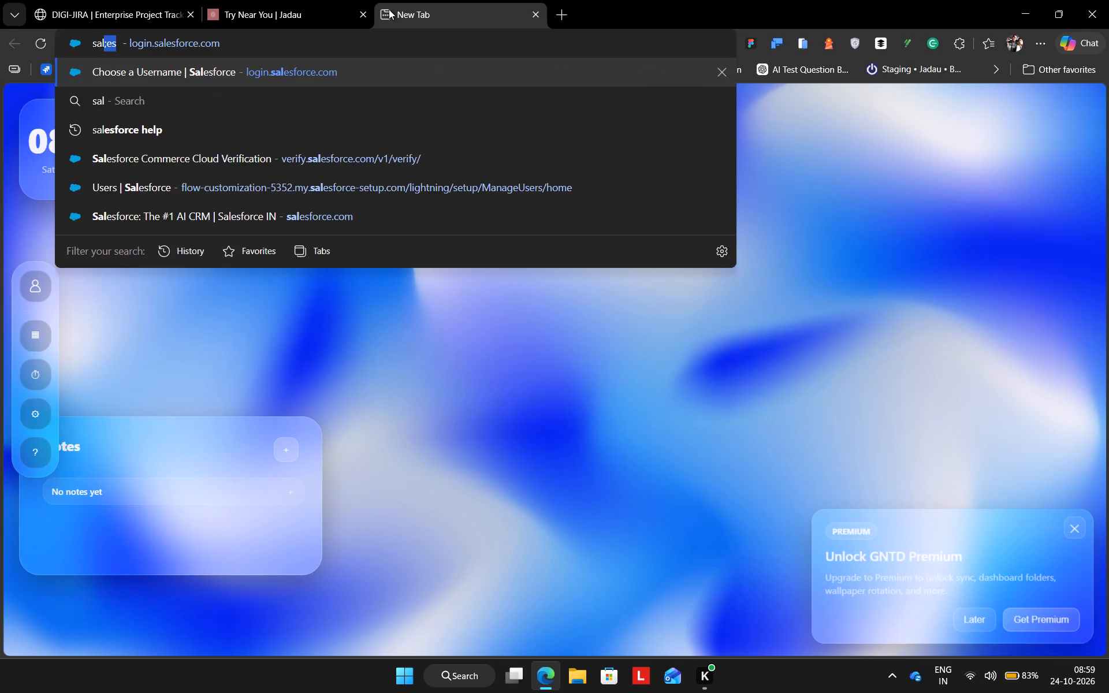
Switch to the staging site and open its customize page.
click(307, 0)
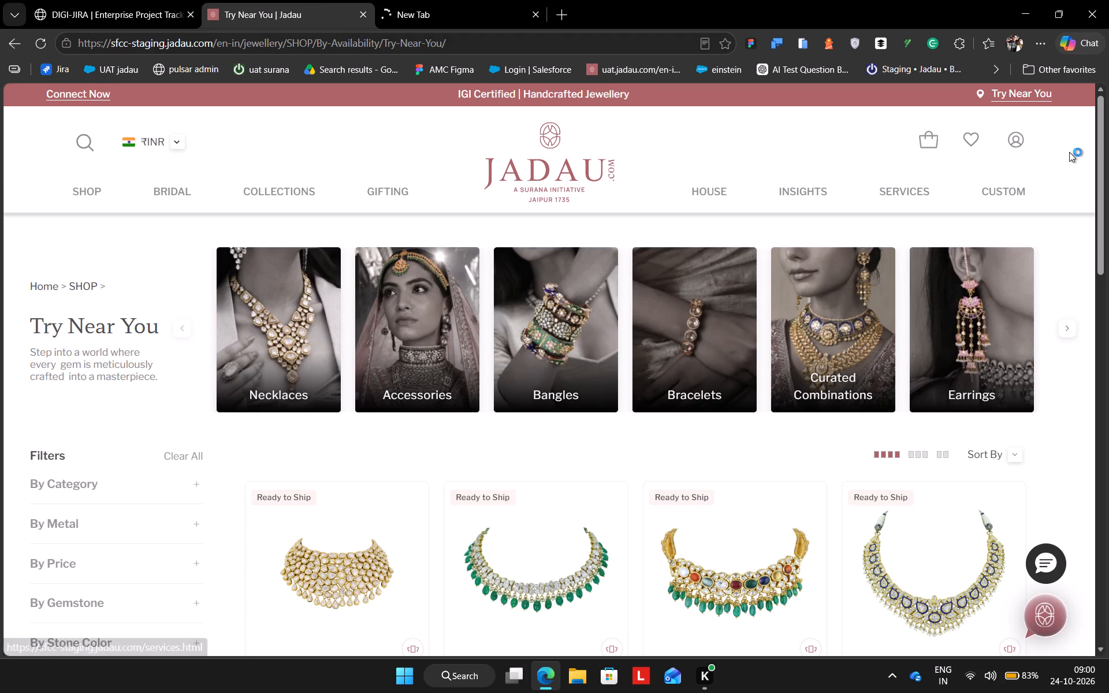
click(512, 304)
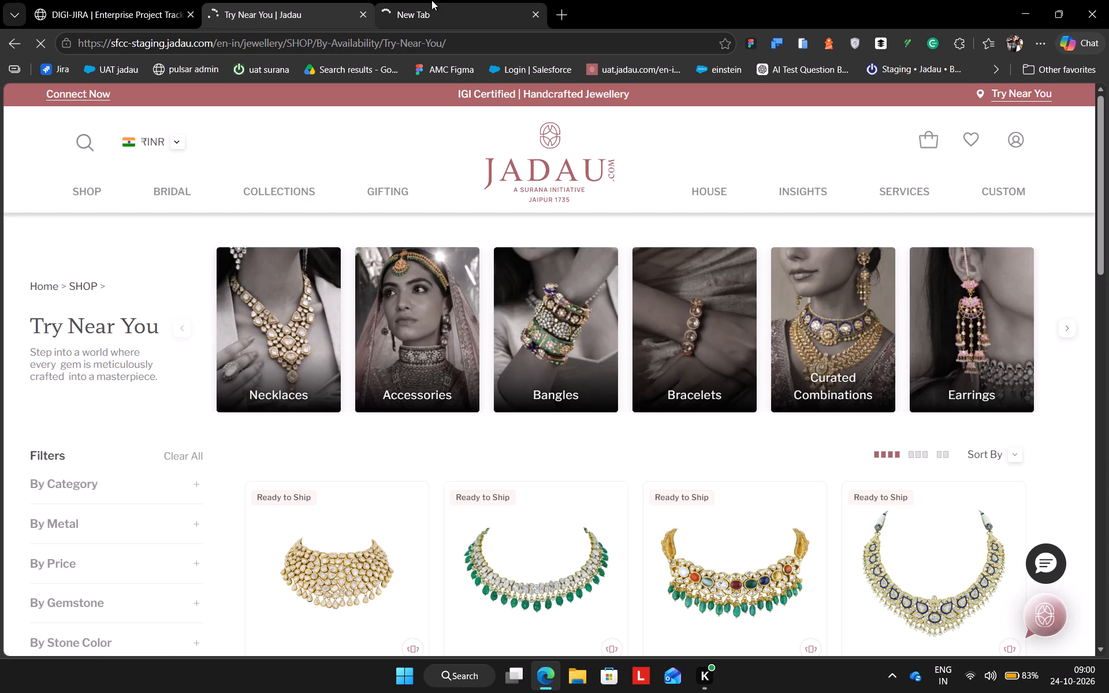
Return to the tab loading the Salesforce login page.
click(431, 0)
scroll(683, 439, down, 6)
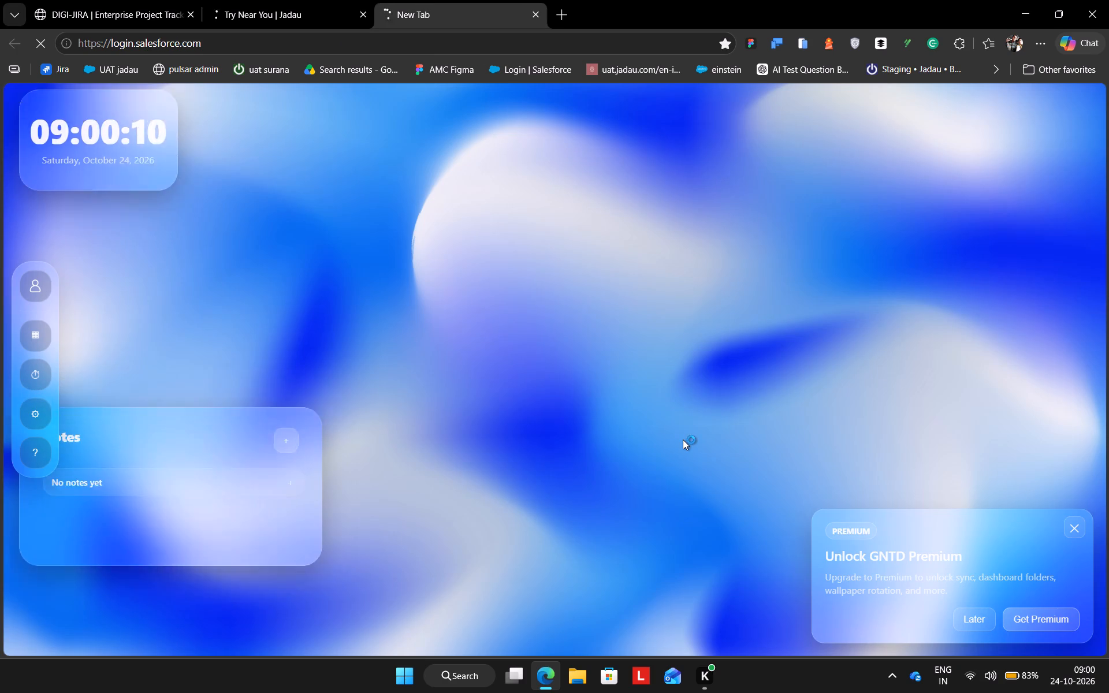
scroll(683, 439, up, 6)
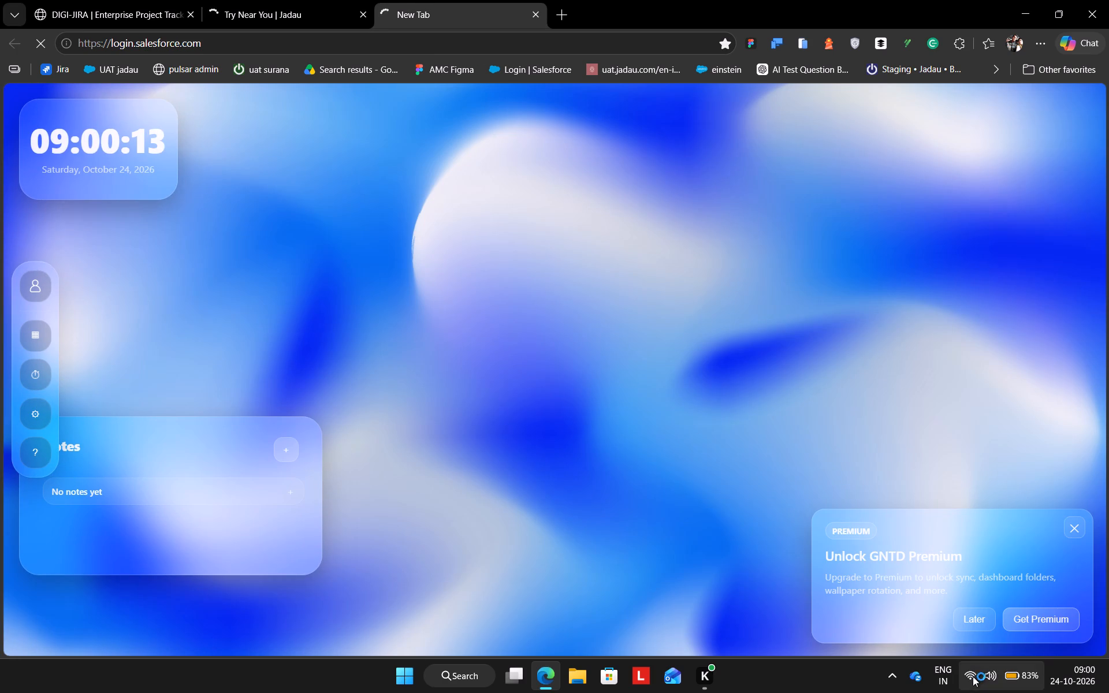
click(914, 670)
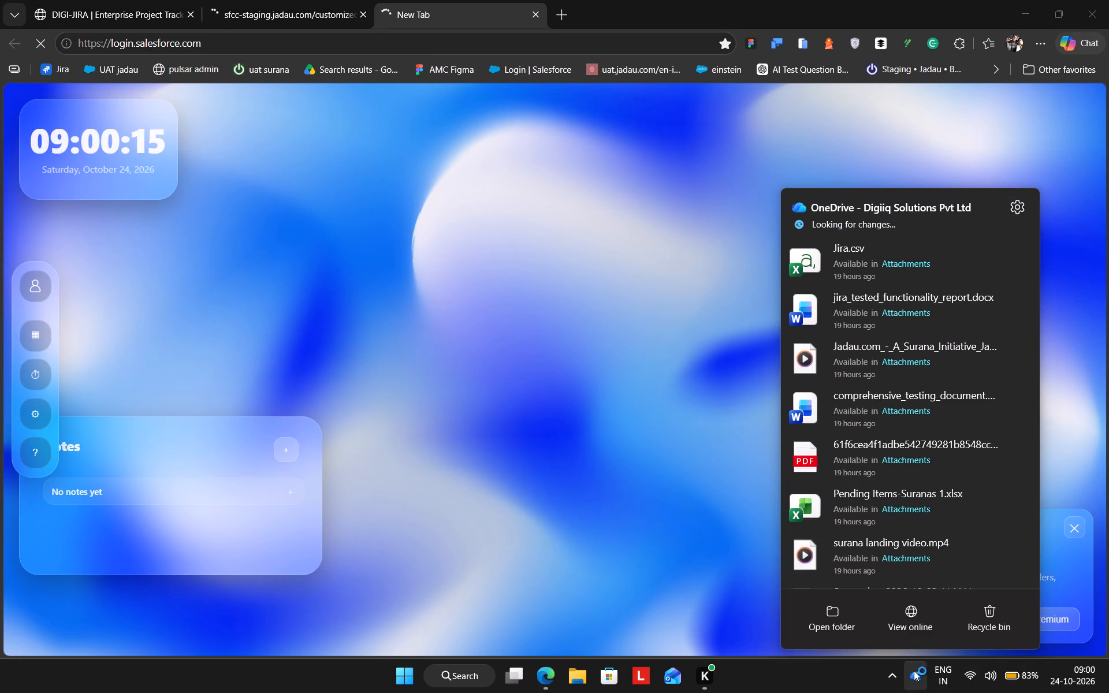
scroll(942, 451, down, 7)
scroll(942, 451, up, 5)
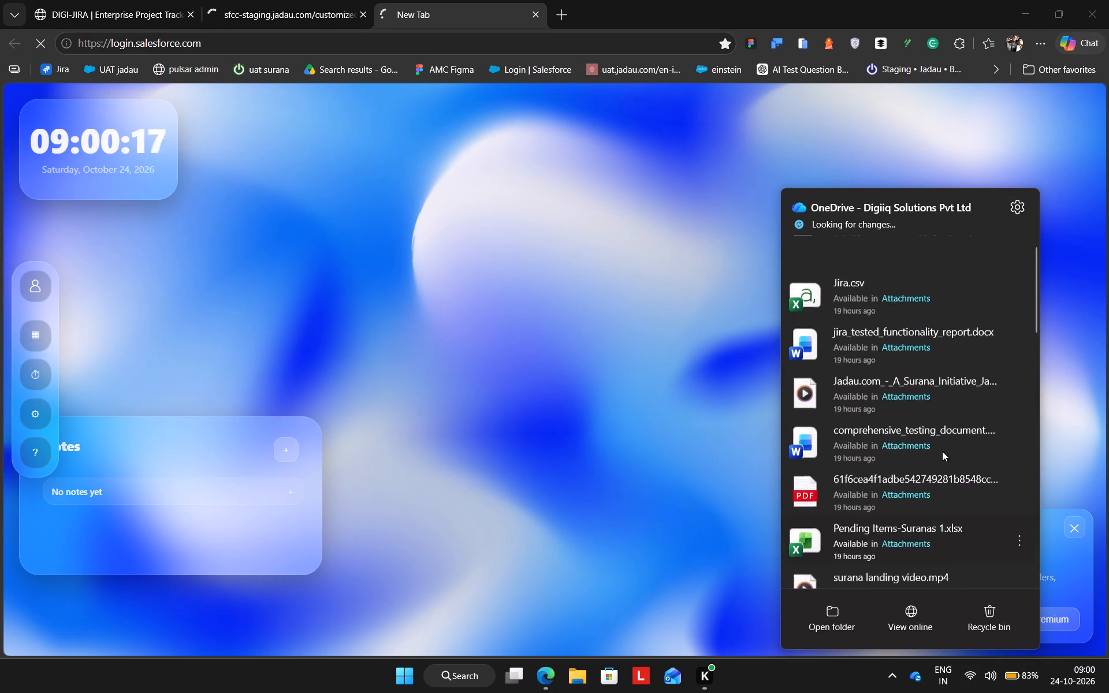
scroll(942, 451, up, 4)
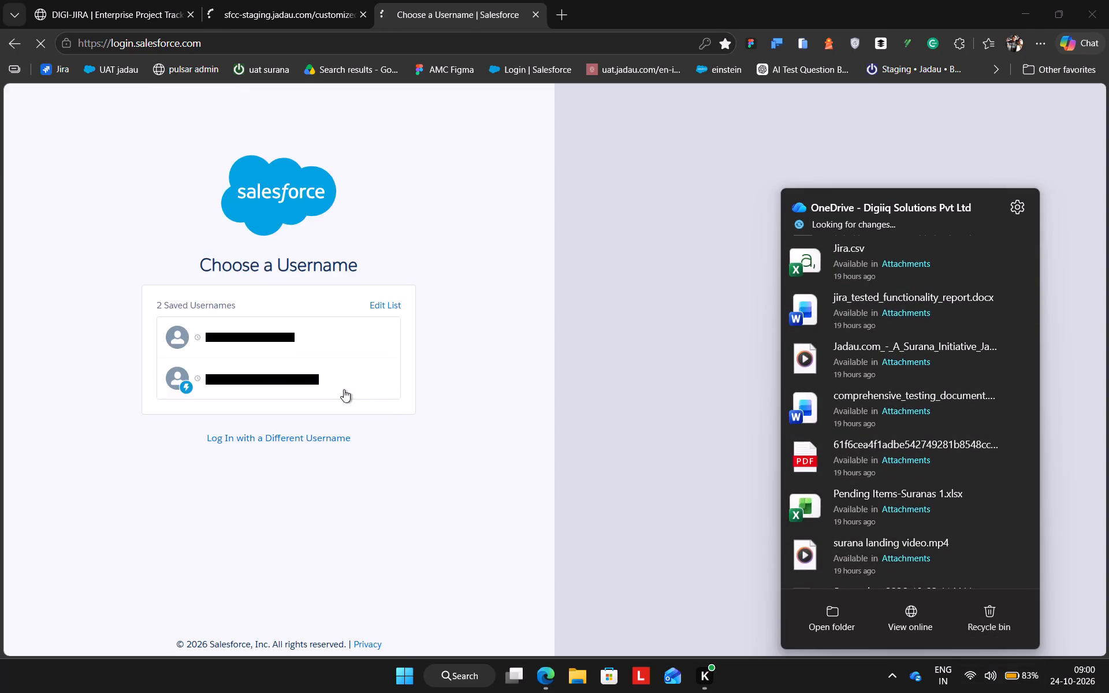
Choose the first saved username on the Salesforce login page.
click(275, 341)
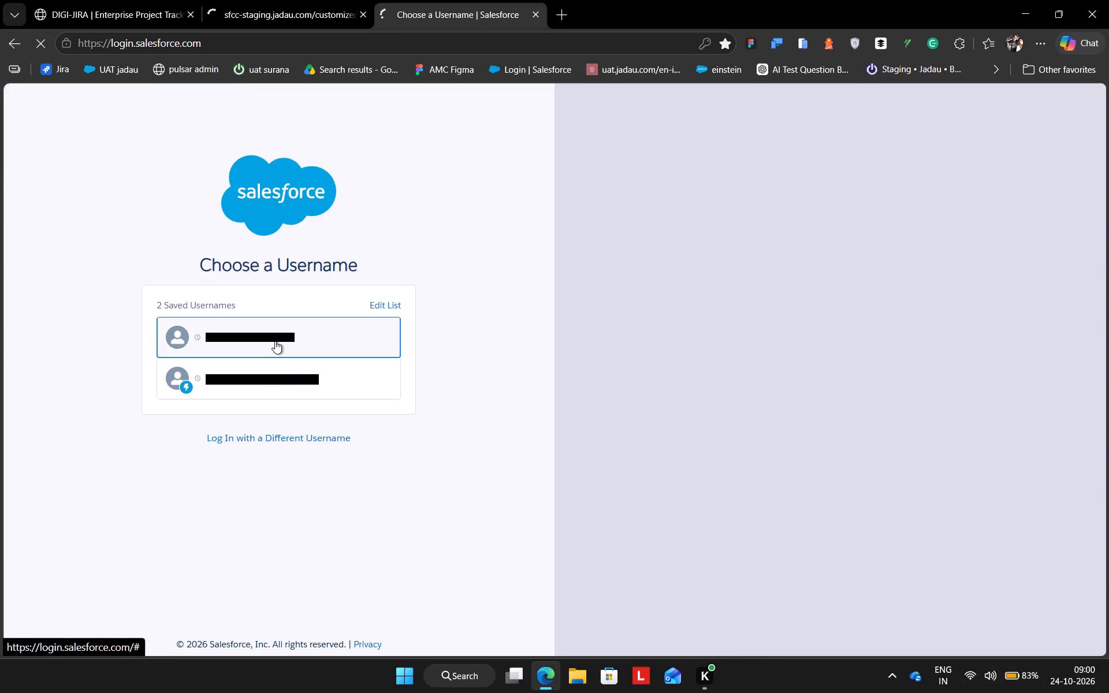
Switch to the staging site's customize design page and look over its product details, request form and footer.
click(268, 0)
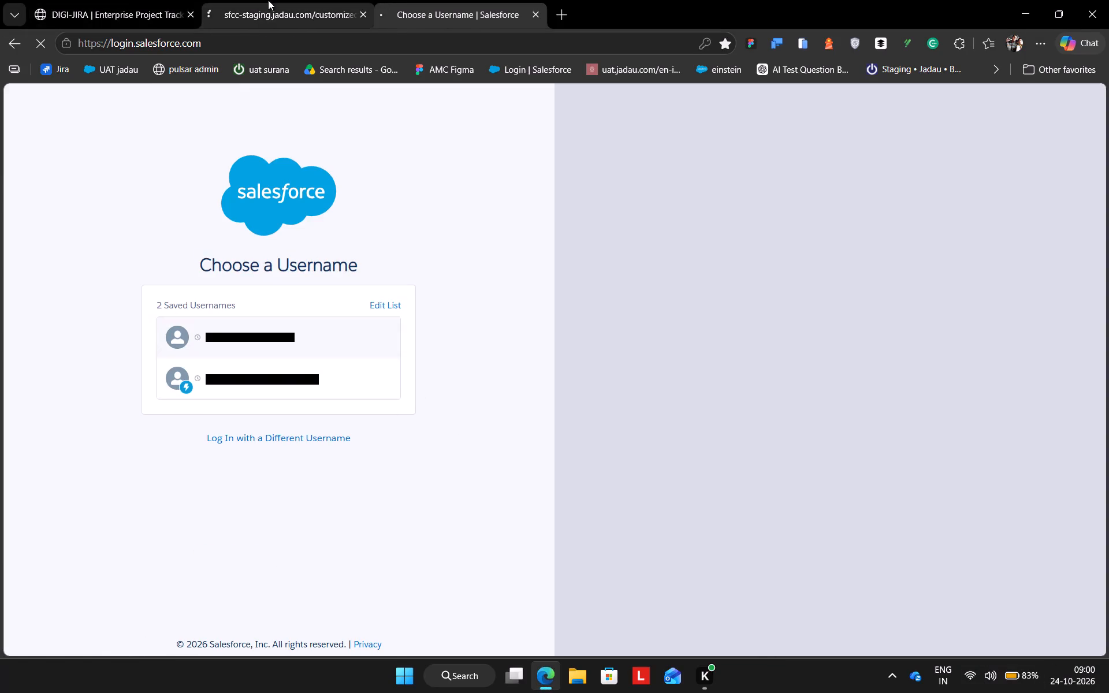
scroll(505, 370, down, 6)
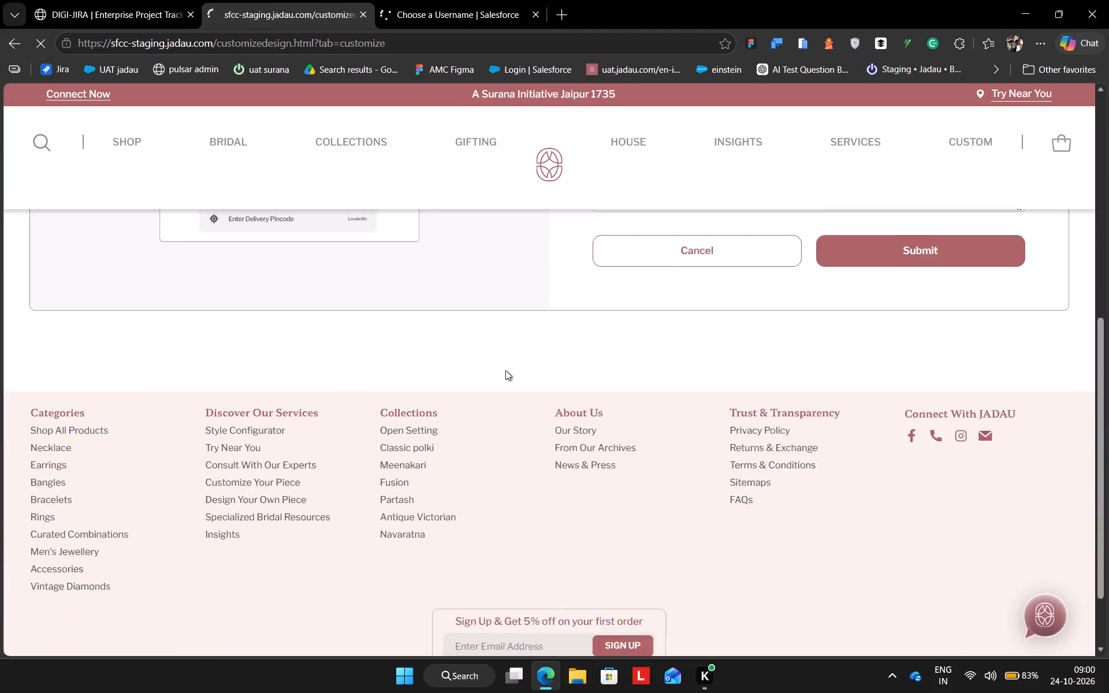
scroll(505, 370, up, 4)
scroll(505, 370, down, 1)
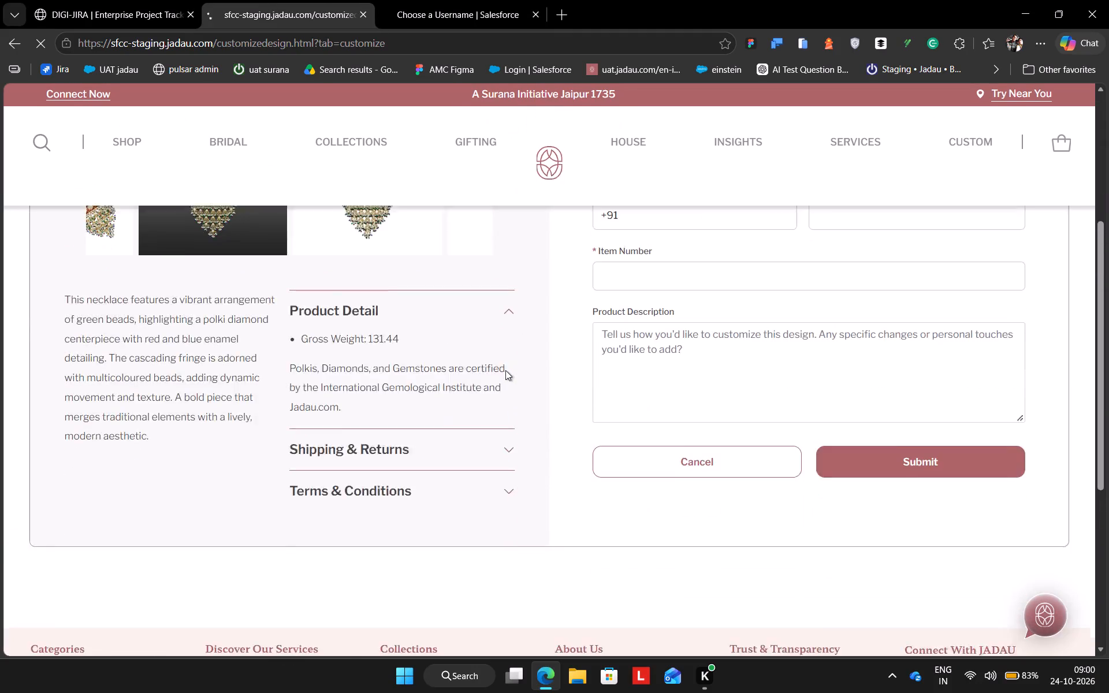
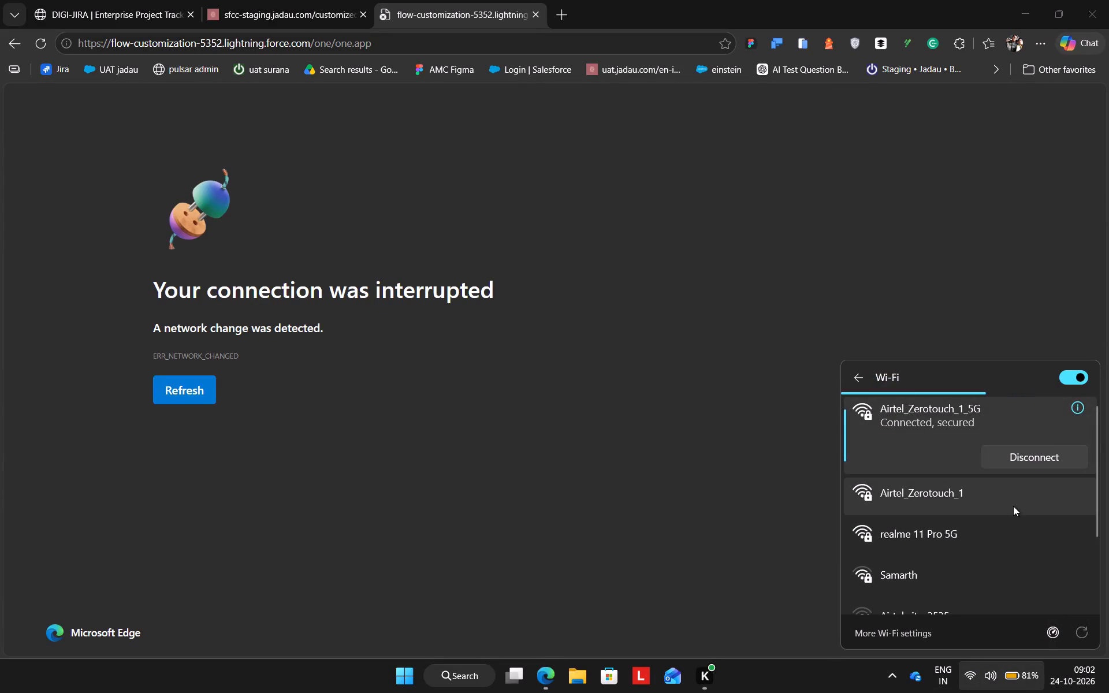
Switch the Wi-Fi connection to the realme 11 Pro 5G network.
click(959, 532)
click(1032, 564)
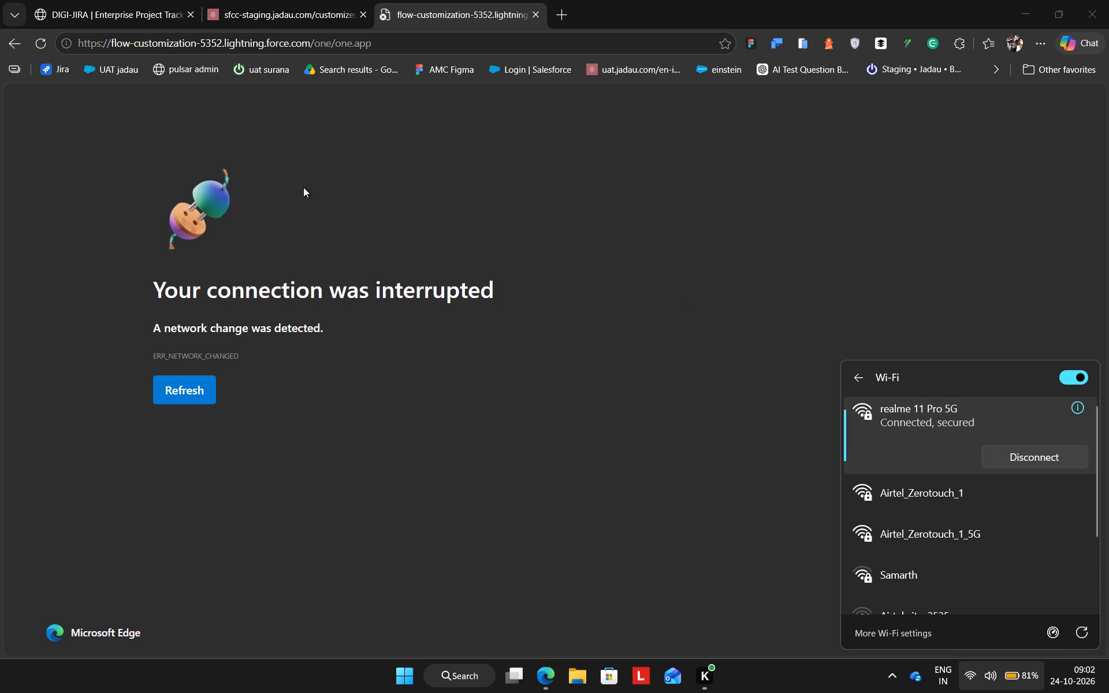
Reload the interrupted Salesforce Lightning page.
click(49, 45)
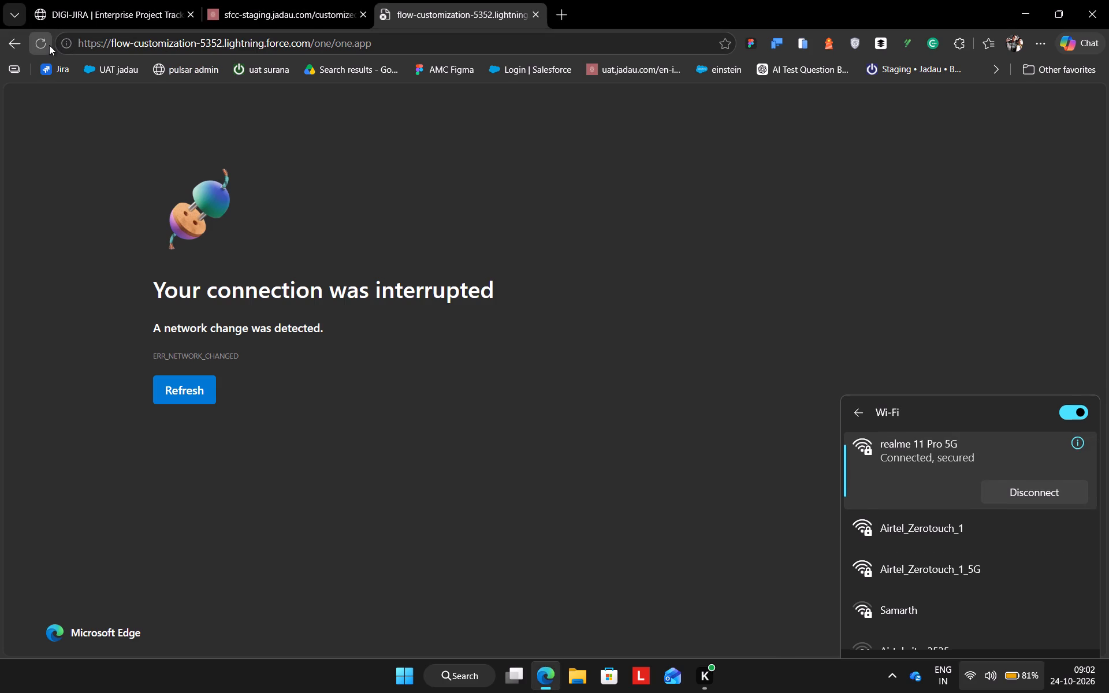
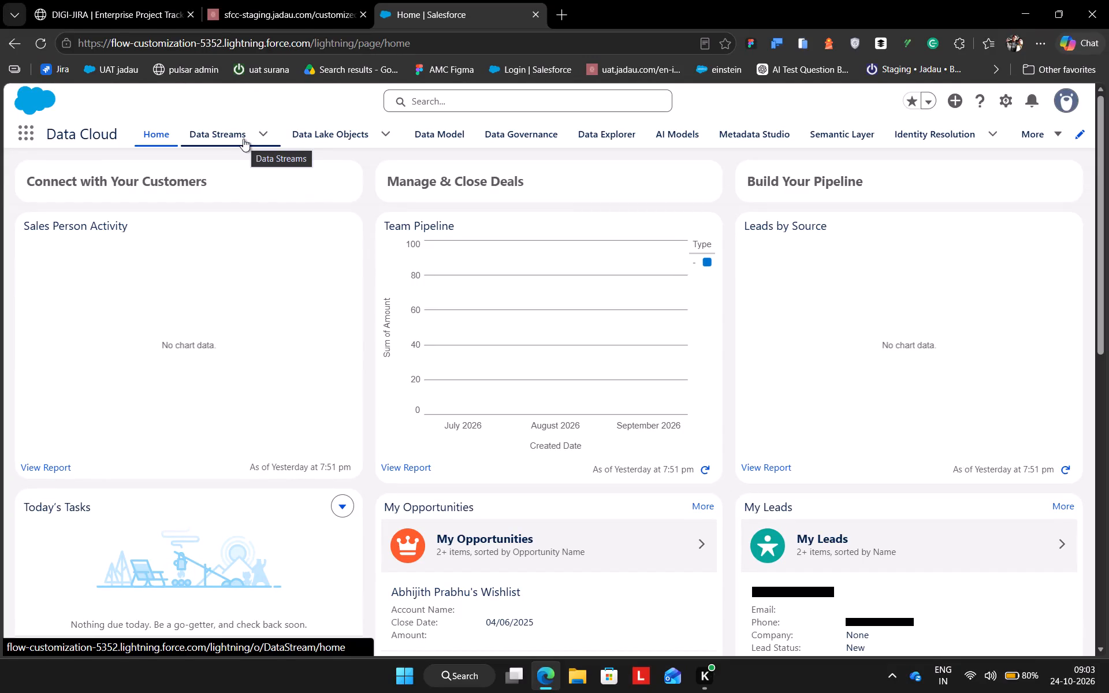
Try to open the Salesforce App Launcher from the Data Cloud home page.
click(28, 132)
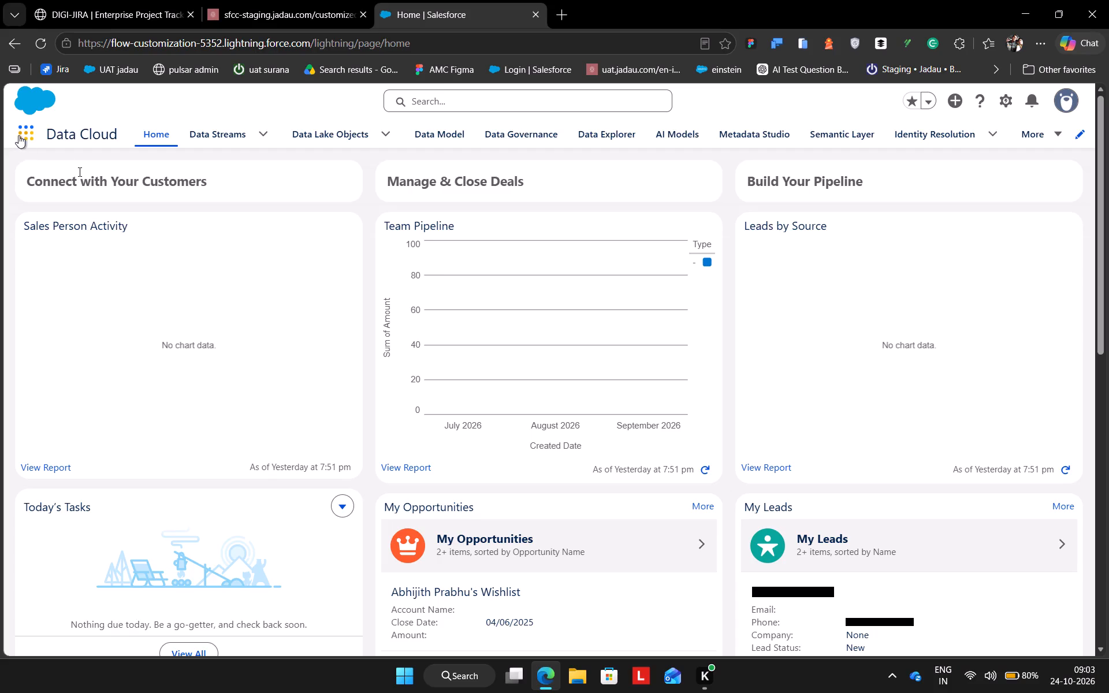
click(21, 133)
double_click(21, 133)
Search across all Salesforce records and items for "oppor".
click(473, 95)
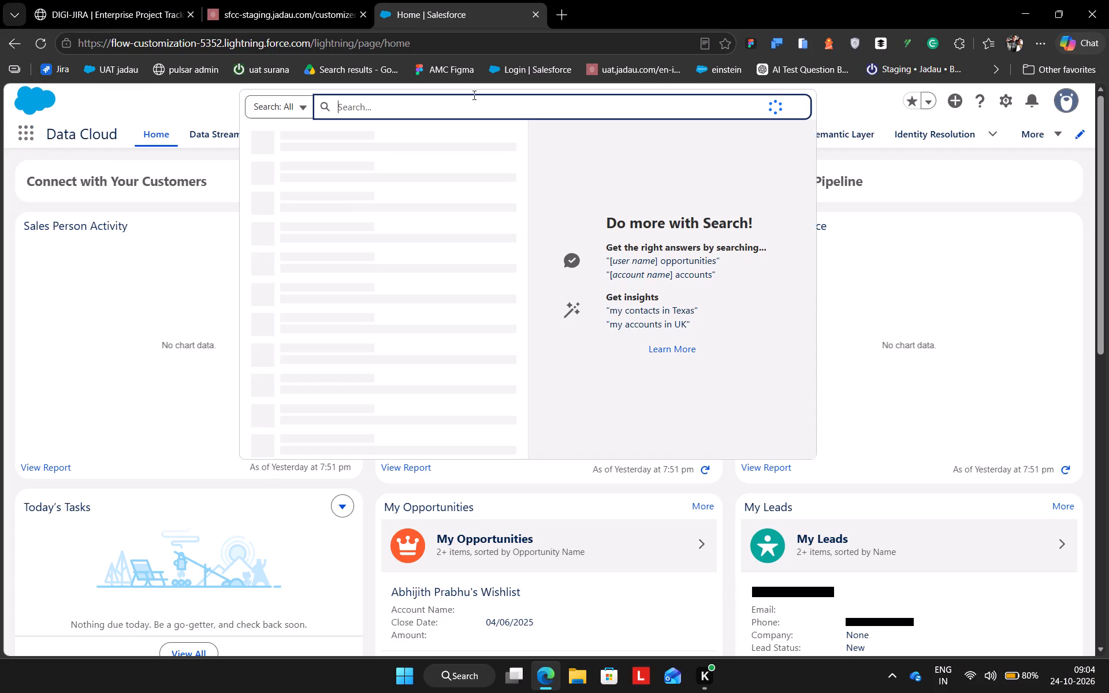
text(oppor)
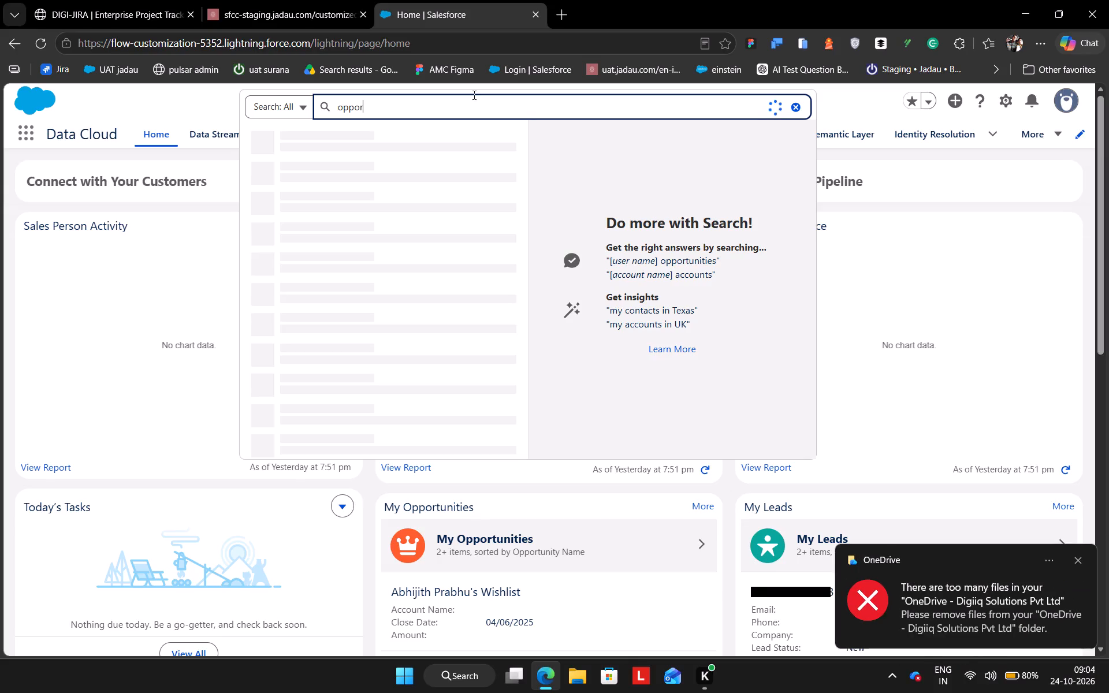
View the OneDrive sync status and return to the Salesforce search.
click(915, 680)
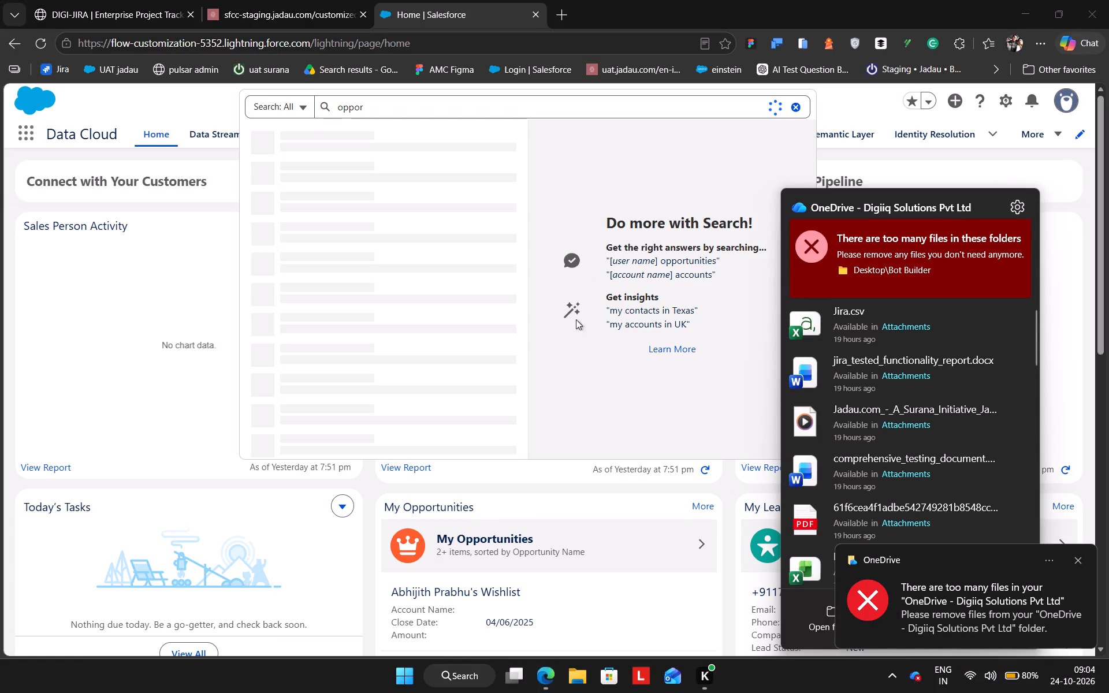
click(570, 375)
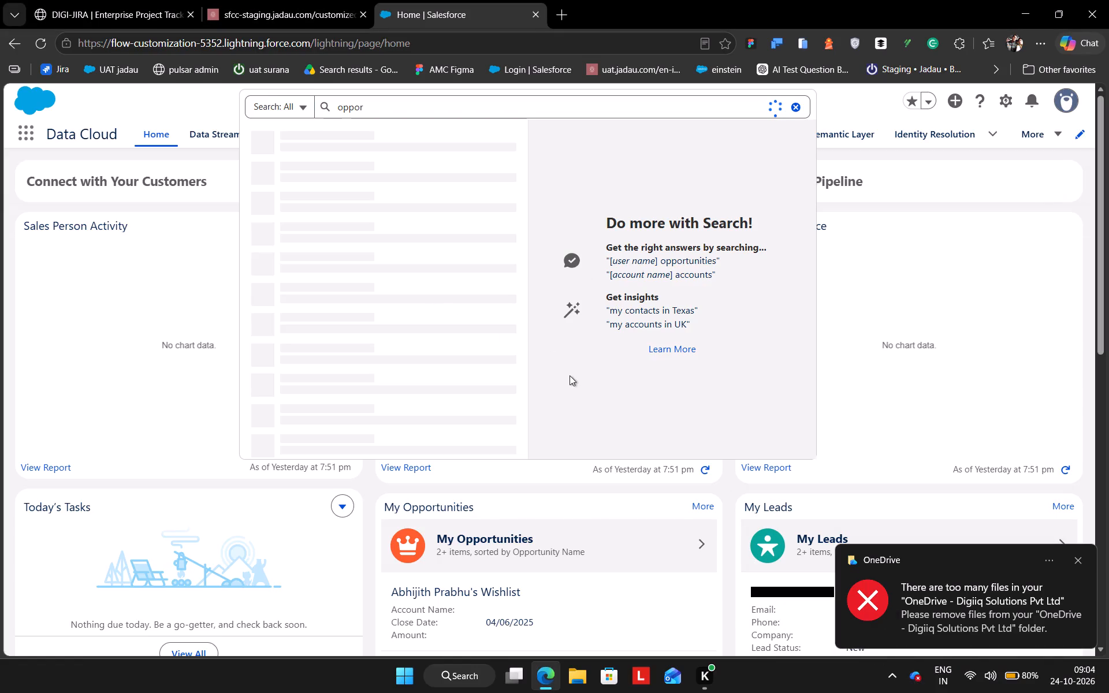
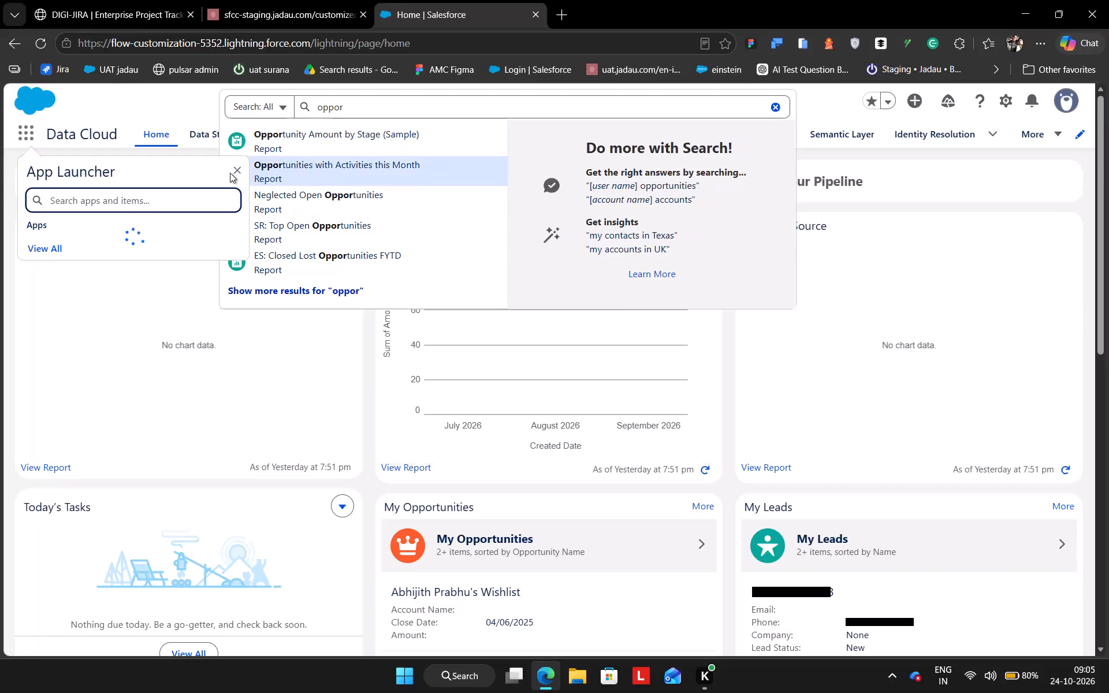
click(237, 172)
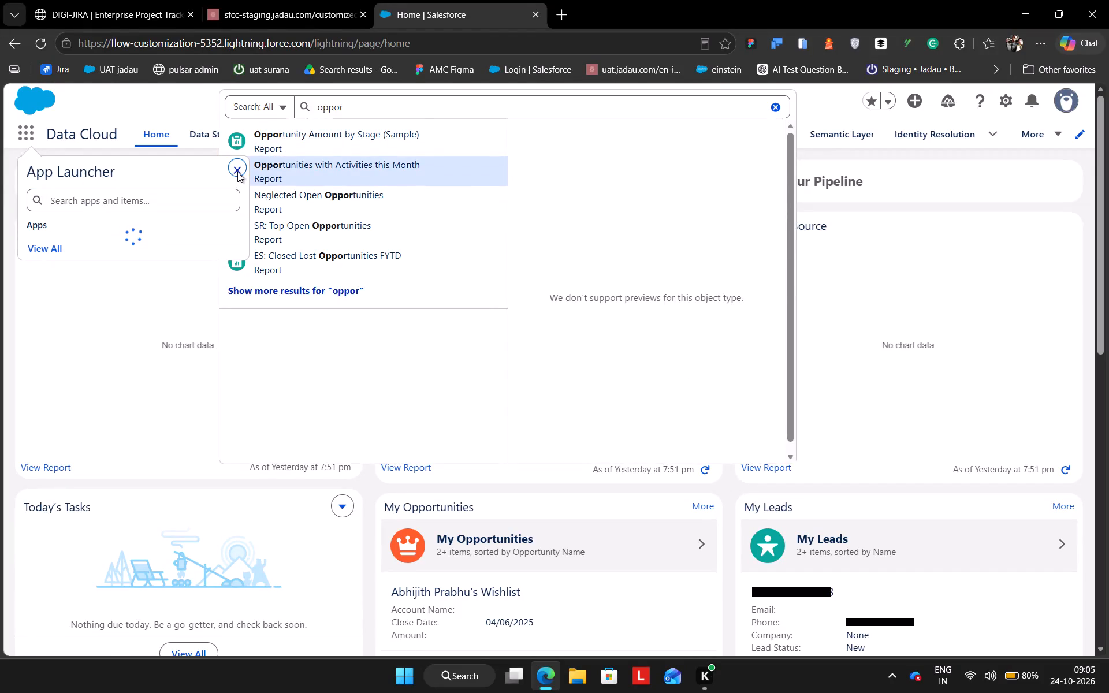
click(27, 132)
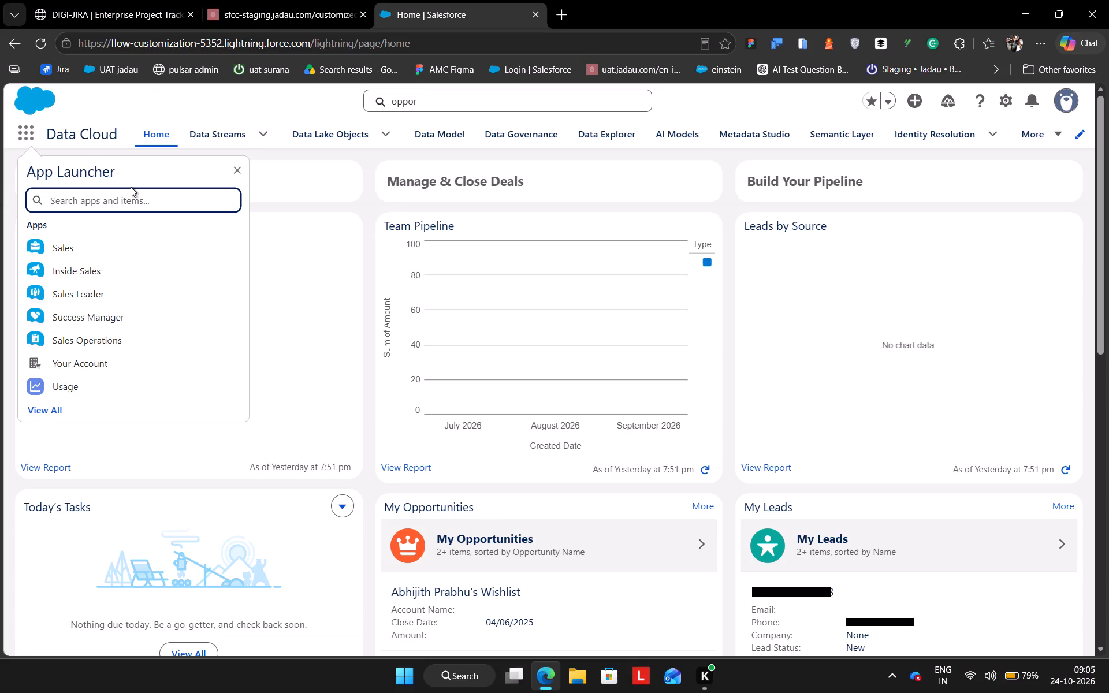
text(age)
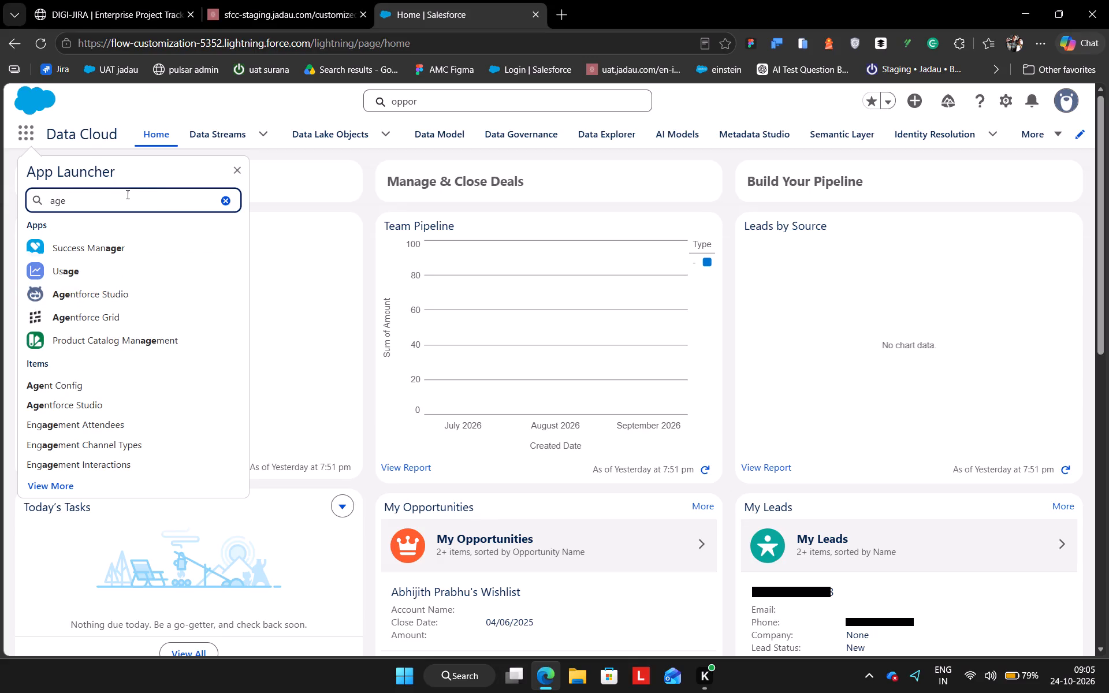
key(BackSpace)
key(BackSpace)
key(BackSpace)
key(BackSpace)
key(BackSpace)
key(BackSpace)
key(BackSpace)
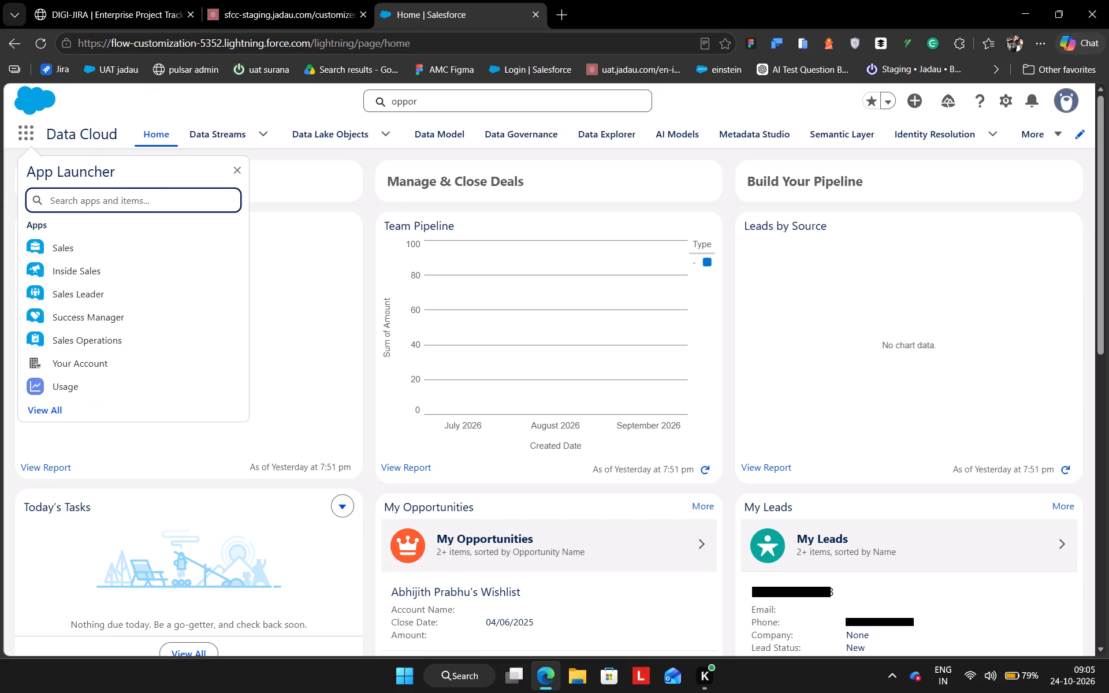
Search all Salesforce records for "opportunities" and open the All Opportunities list view.
click(429, 100)
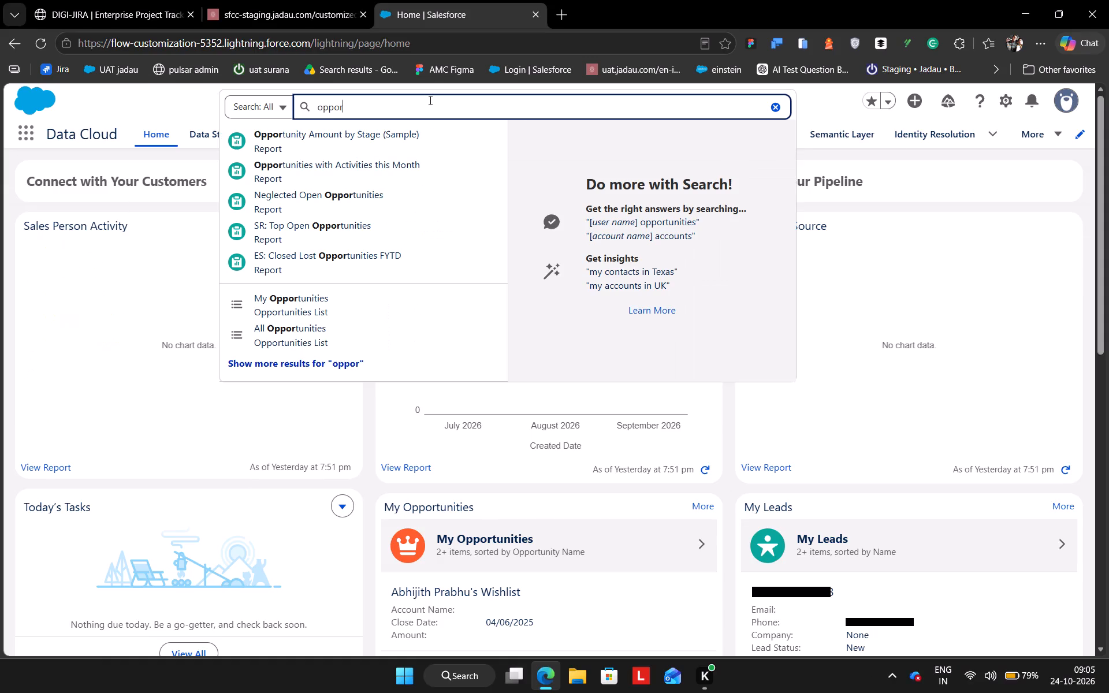
text(tunities)
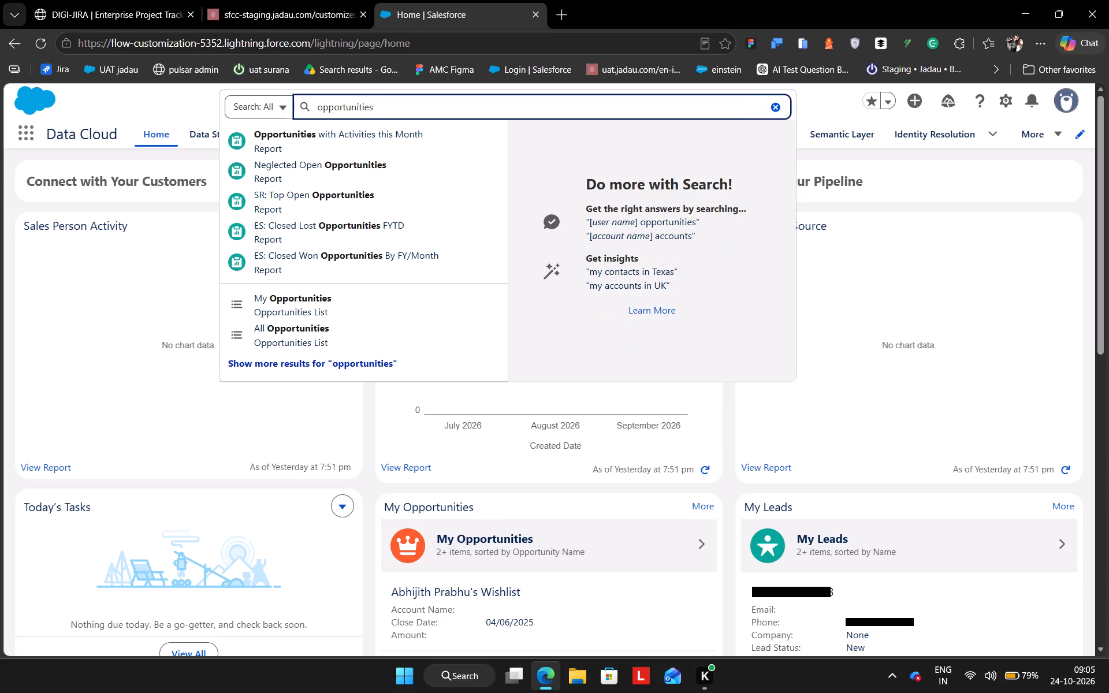
click(282, 330)
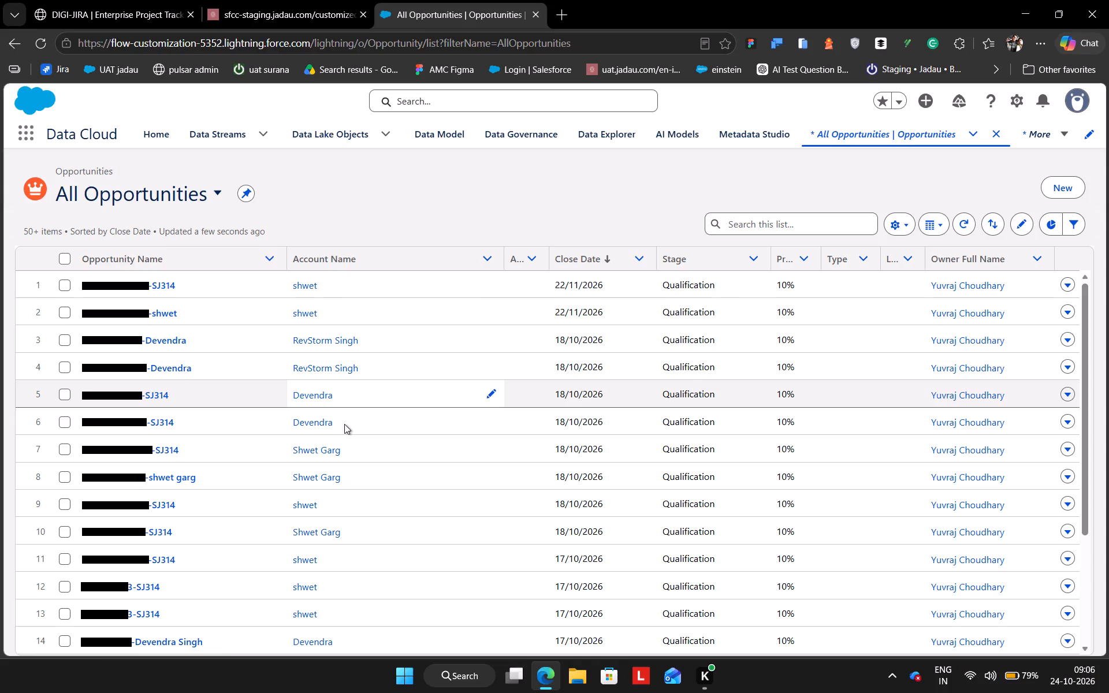
On the staging site, complete the Customize Our Piece form with saved contact details, item SJ314 and a different saved email, and submit it.
click(297, 0)
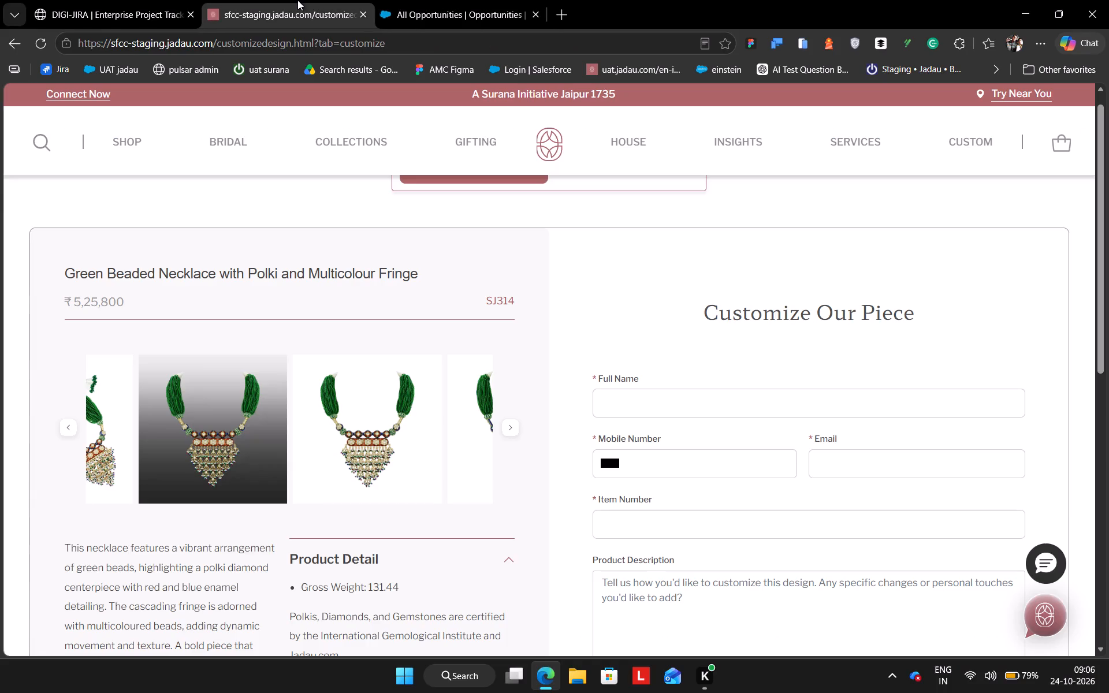
click(690, 402)
click(684, 455)
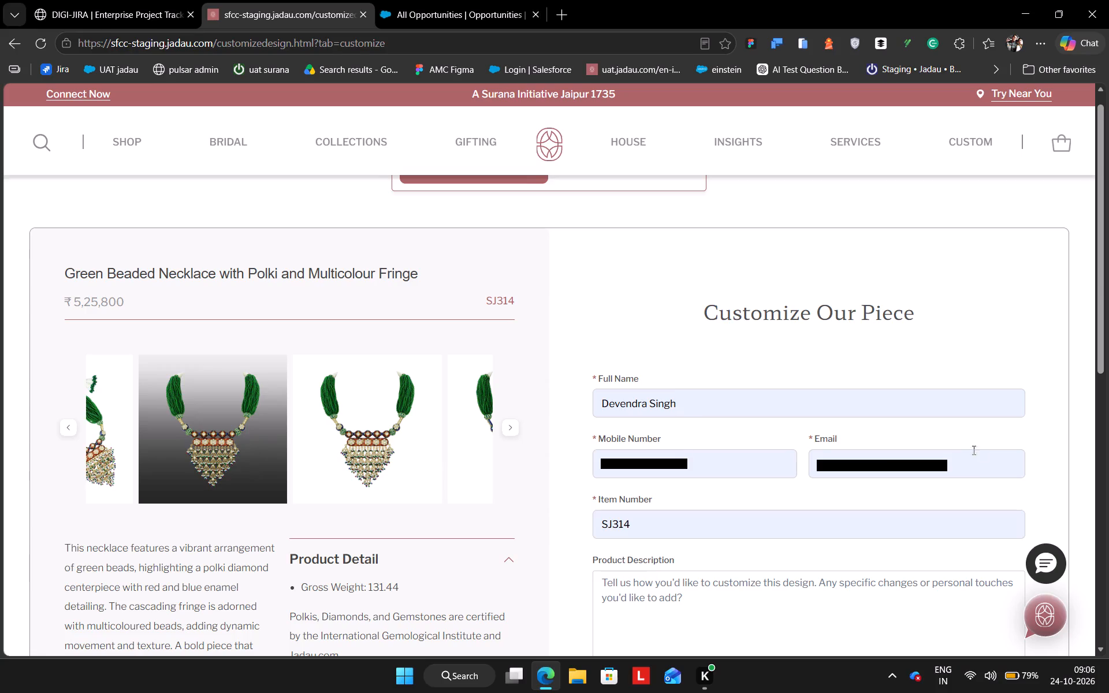
drag(976, 469, 741, 457)
key(BackSpace)
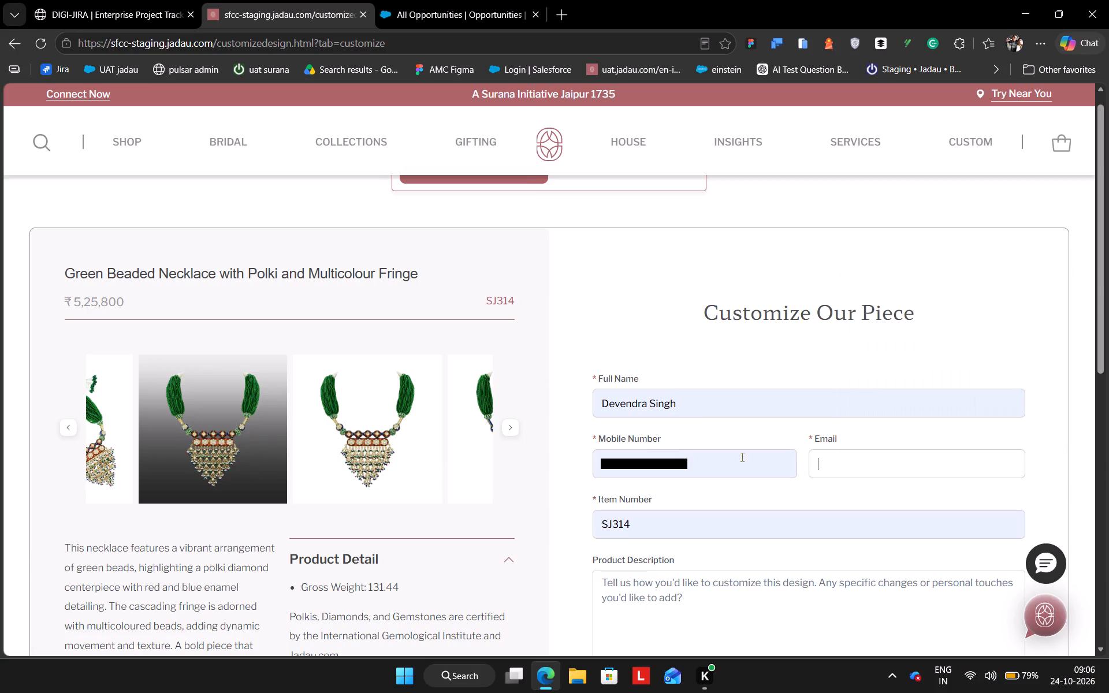
click(875, 464)
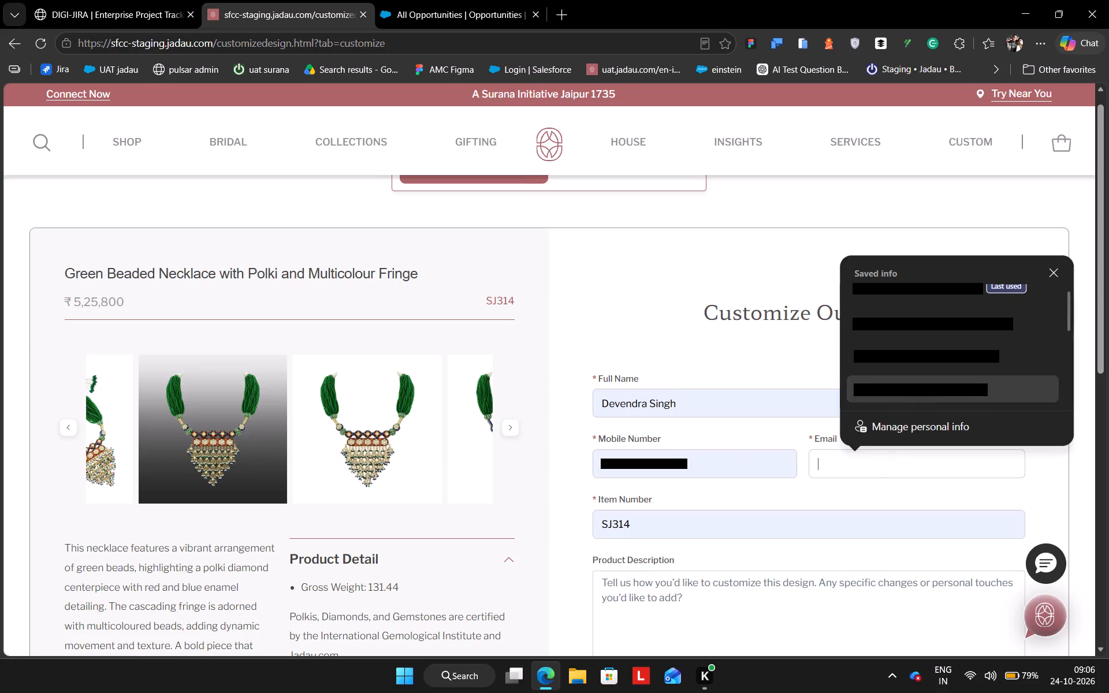
click(905, 329)
scroll(819, 502, down, 1)
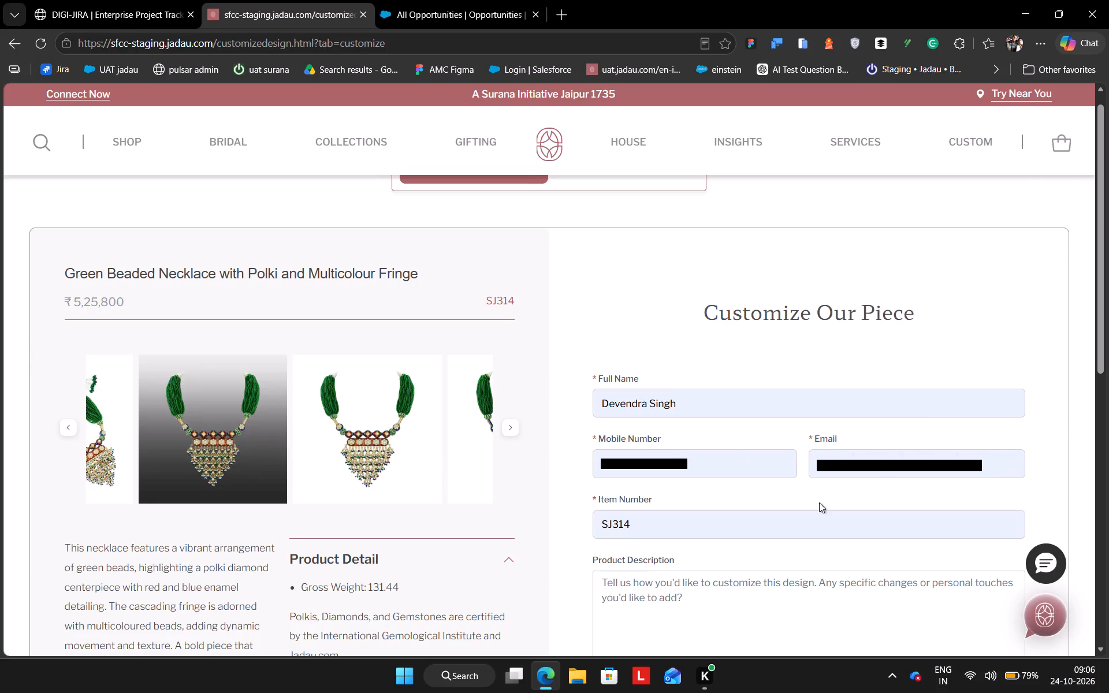
scroll(819, 502, down, 3)
click(865, 482)
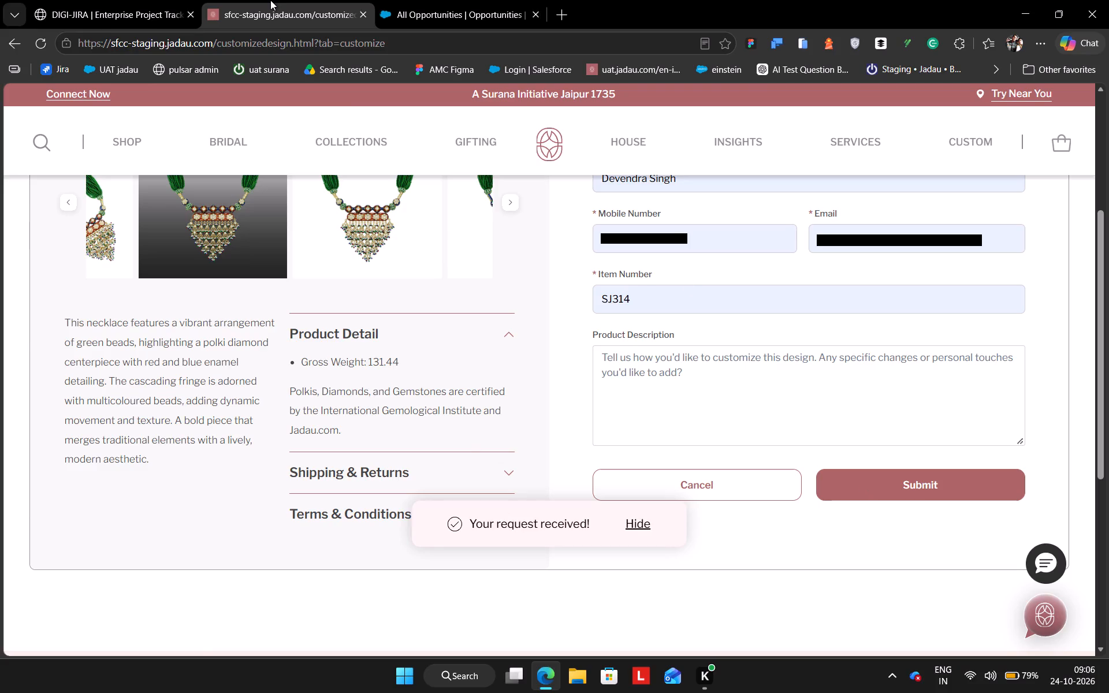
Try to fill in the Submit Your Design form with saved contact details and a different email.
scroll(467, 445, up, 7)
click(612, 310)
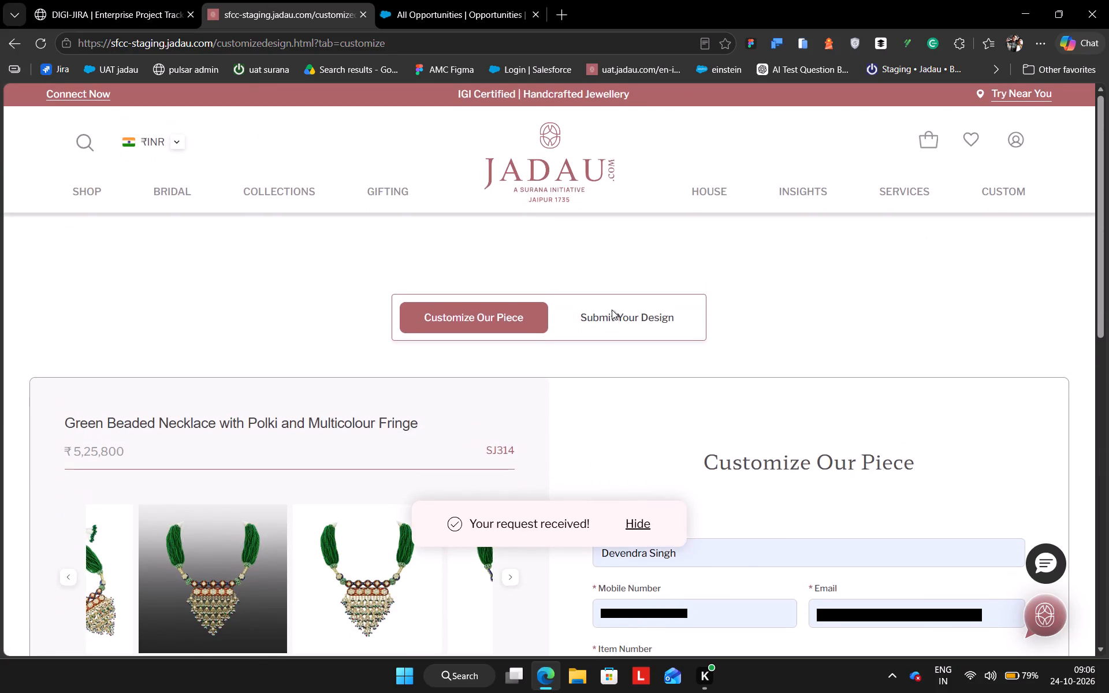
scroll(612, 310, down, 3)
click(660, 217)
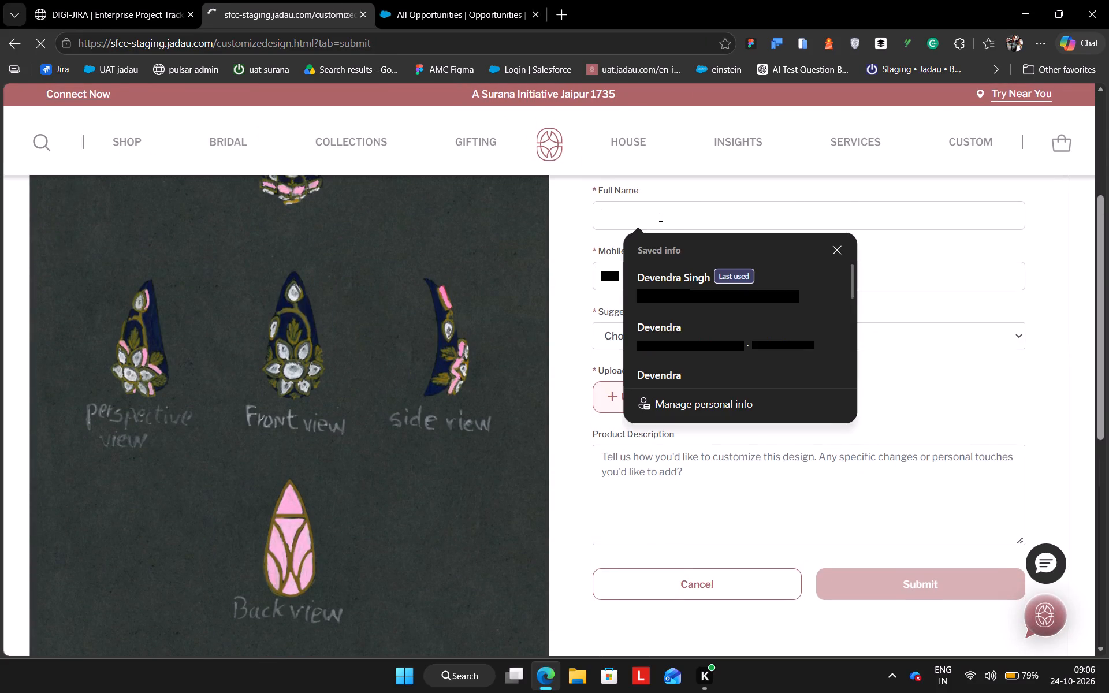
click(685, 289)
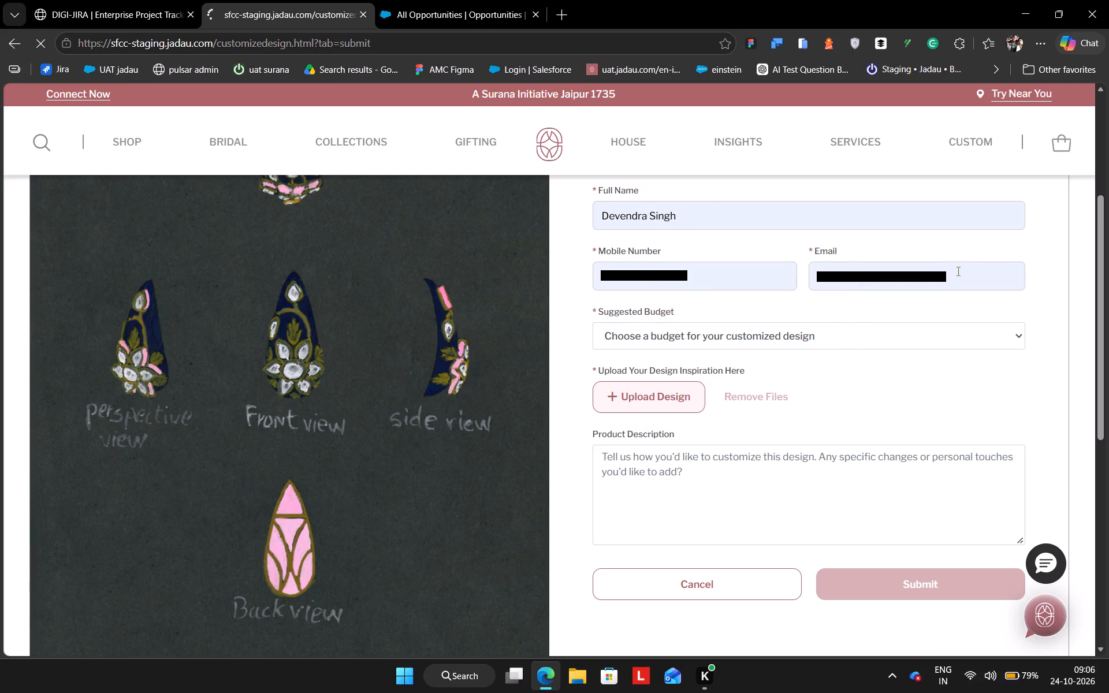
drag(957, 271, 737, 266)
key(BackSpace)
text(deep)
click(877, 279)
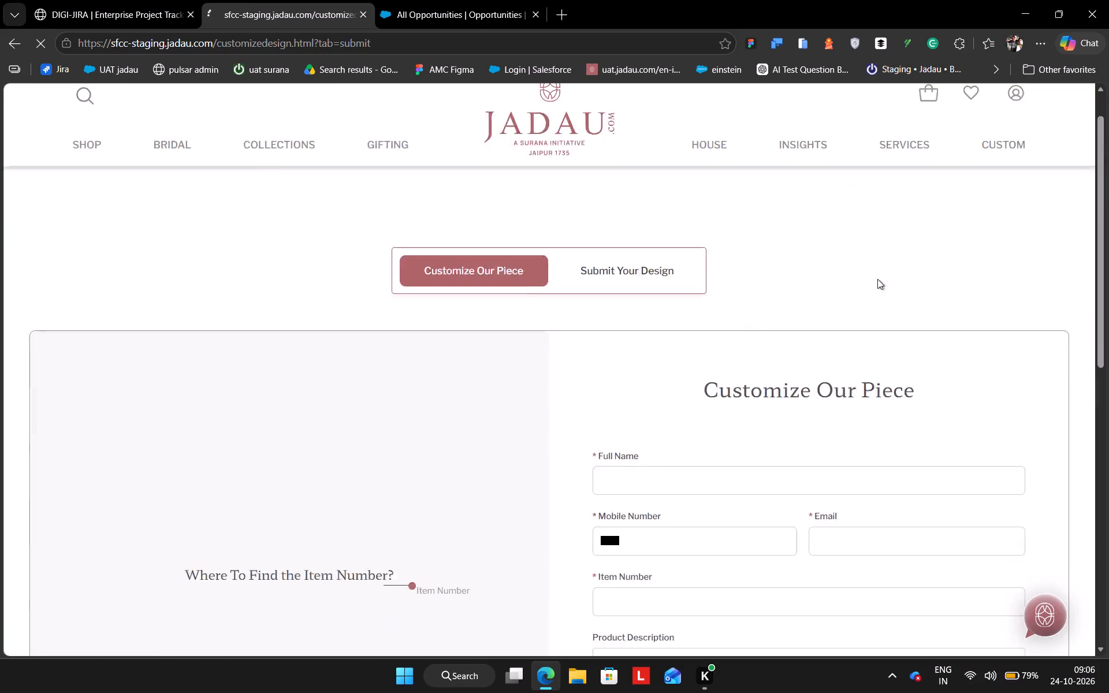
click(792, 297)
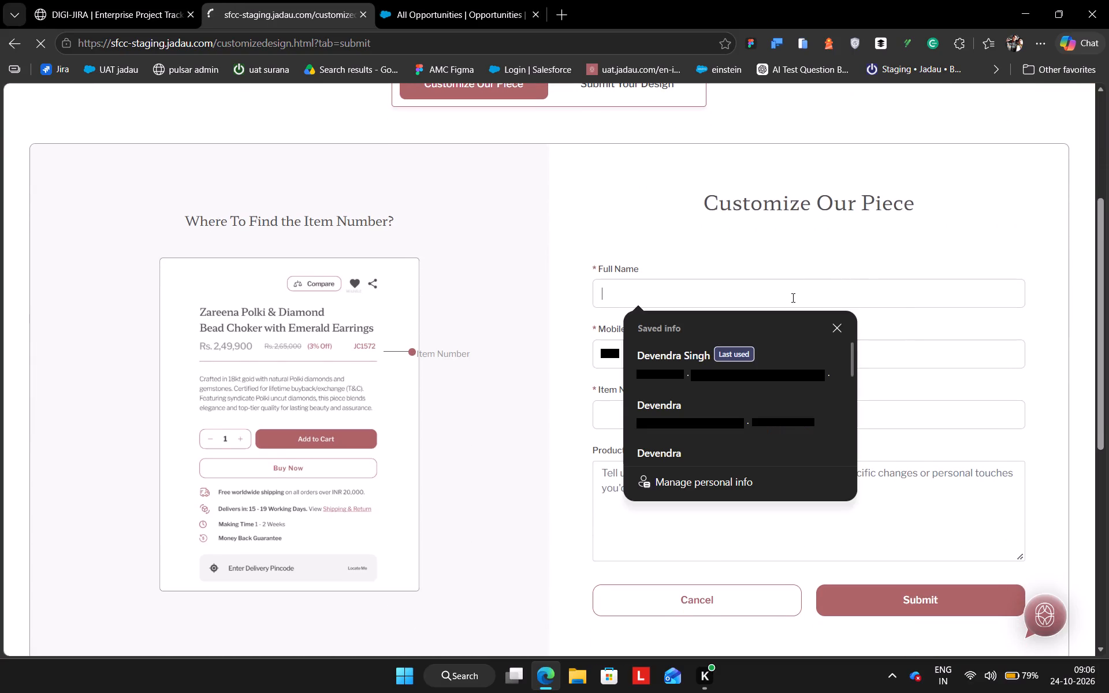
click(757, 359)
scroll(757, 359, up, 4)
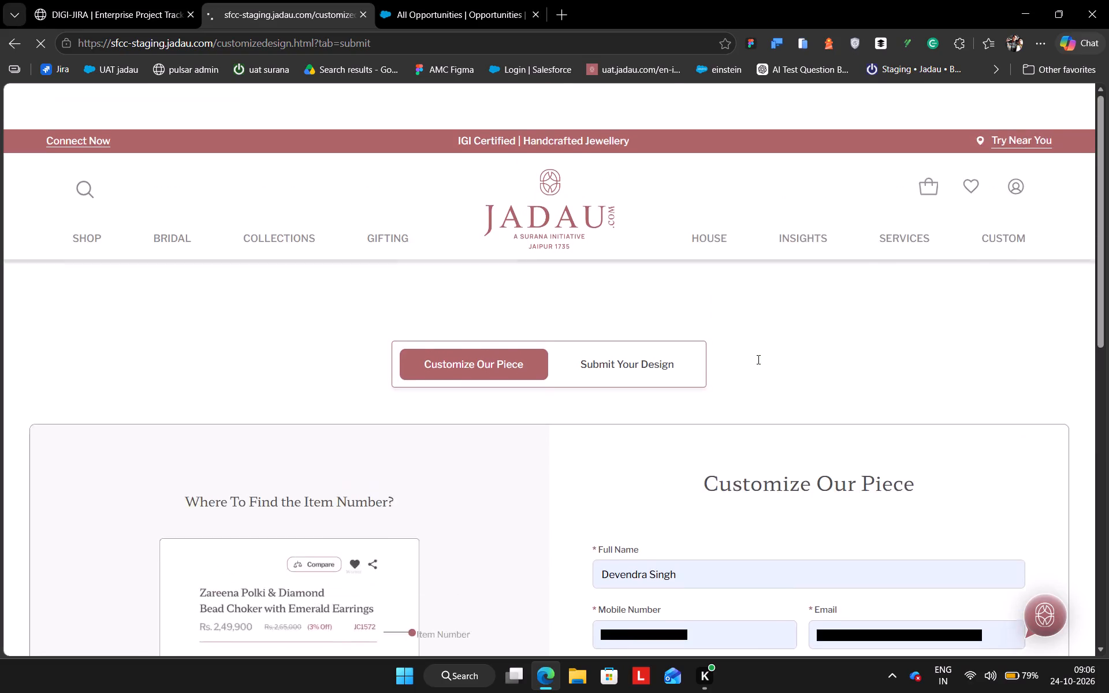
Fill the Submit Your Design form with saved contact details and set the suggested budget to ₹50,000 - ₹1,00,000.
click(625, 312)
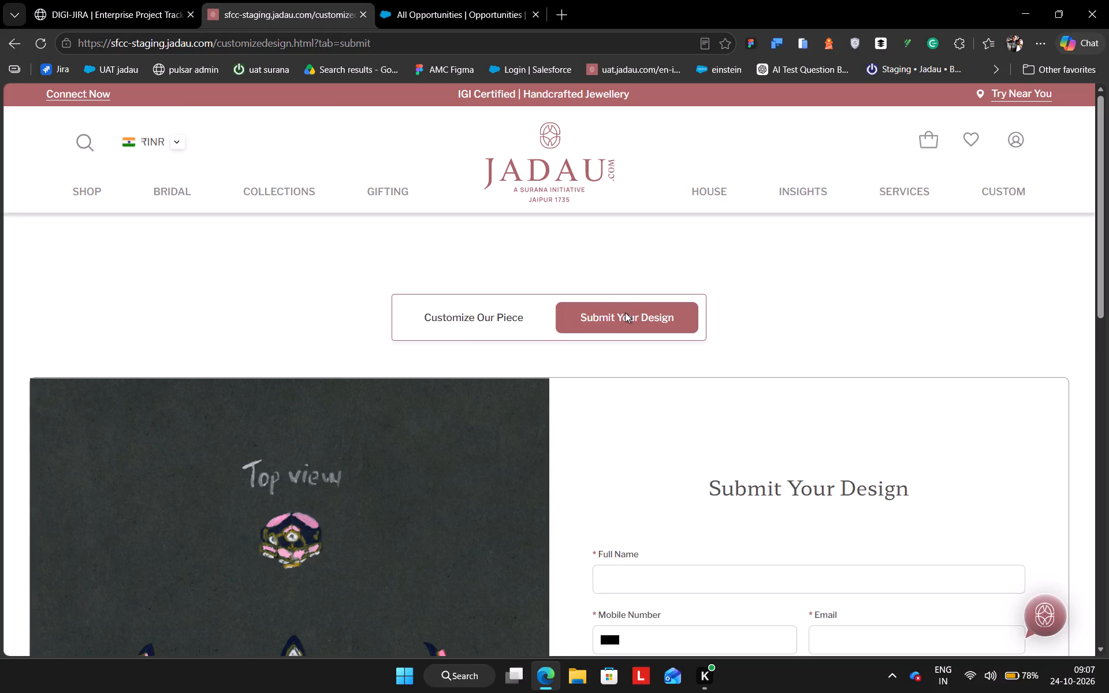
click(674, 564)
click(704, 498)
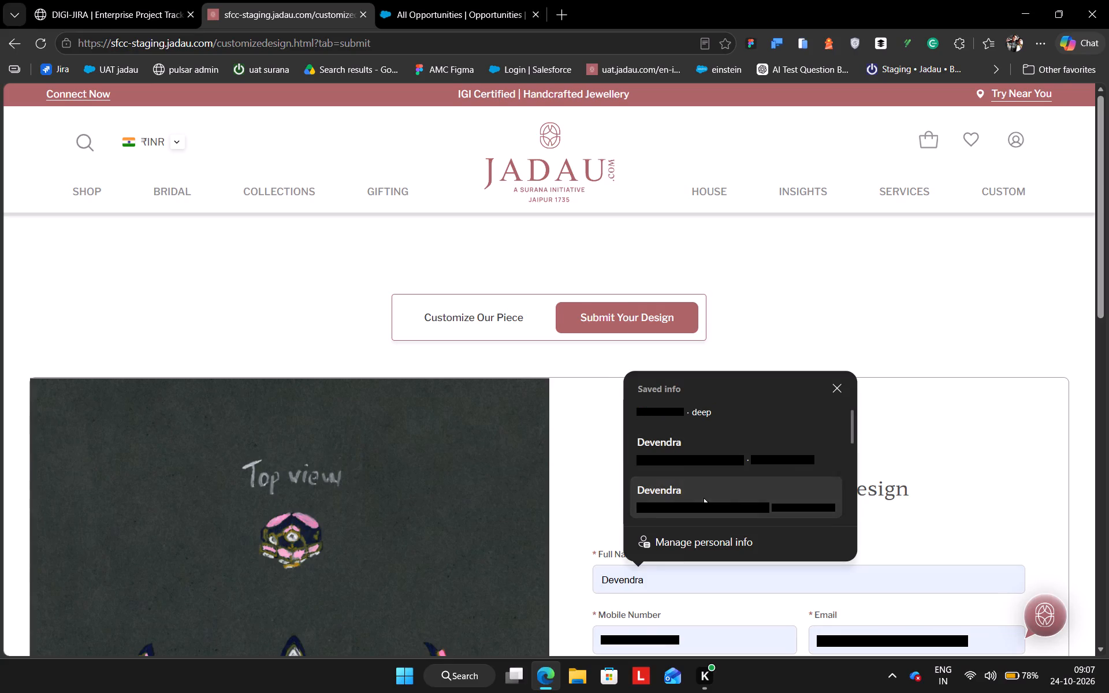
scroll(704, 498, down, 5)
scroll(704, 498, up, 1)
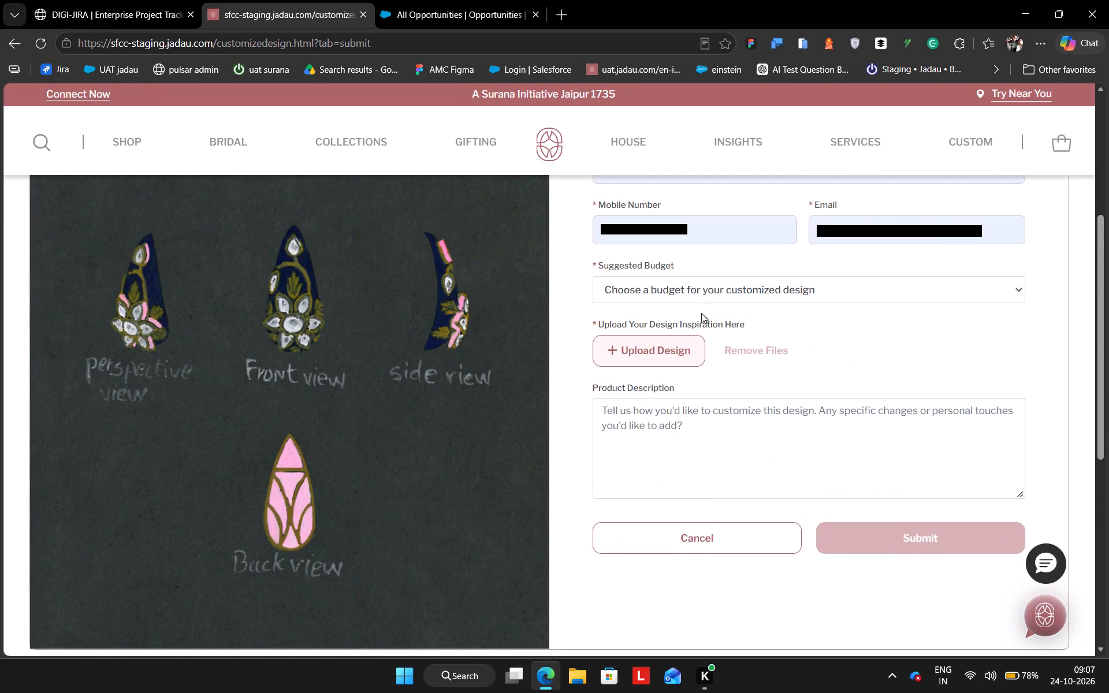
click(691, 296)
click(691, 353)
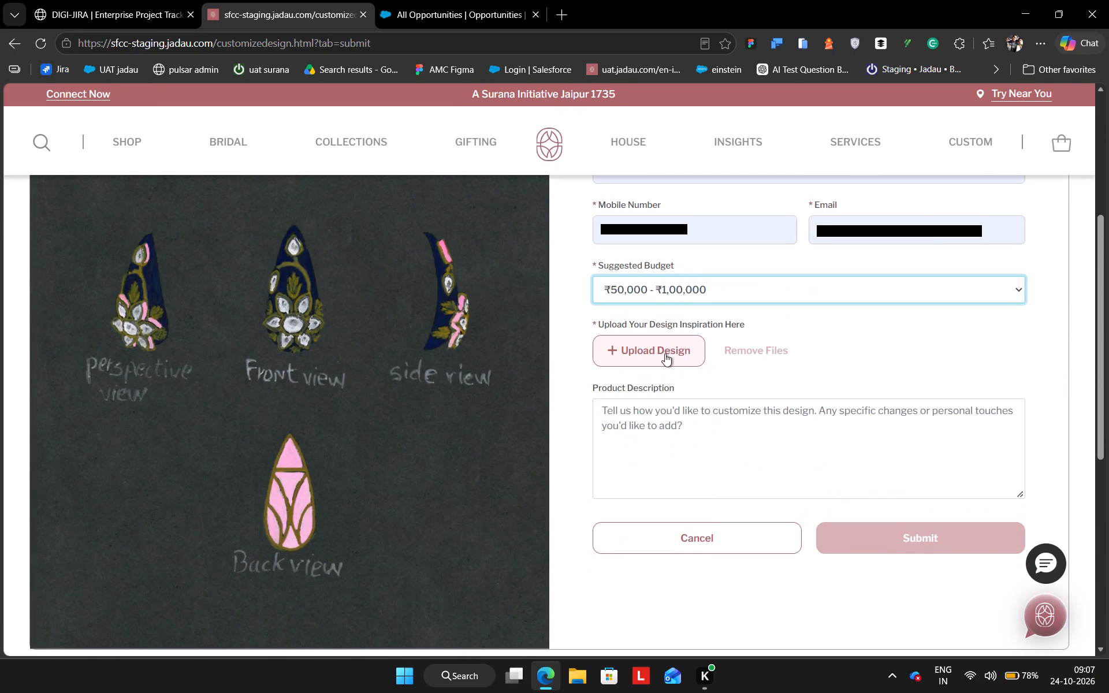
Upload the-indian-express5270, MAGZTER-logo, Vogue_(magazine)-Logo.wine and images from Downloads as the design inspiration files.
click(665, 353)
click(567, 427)
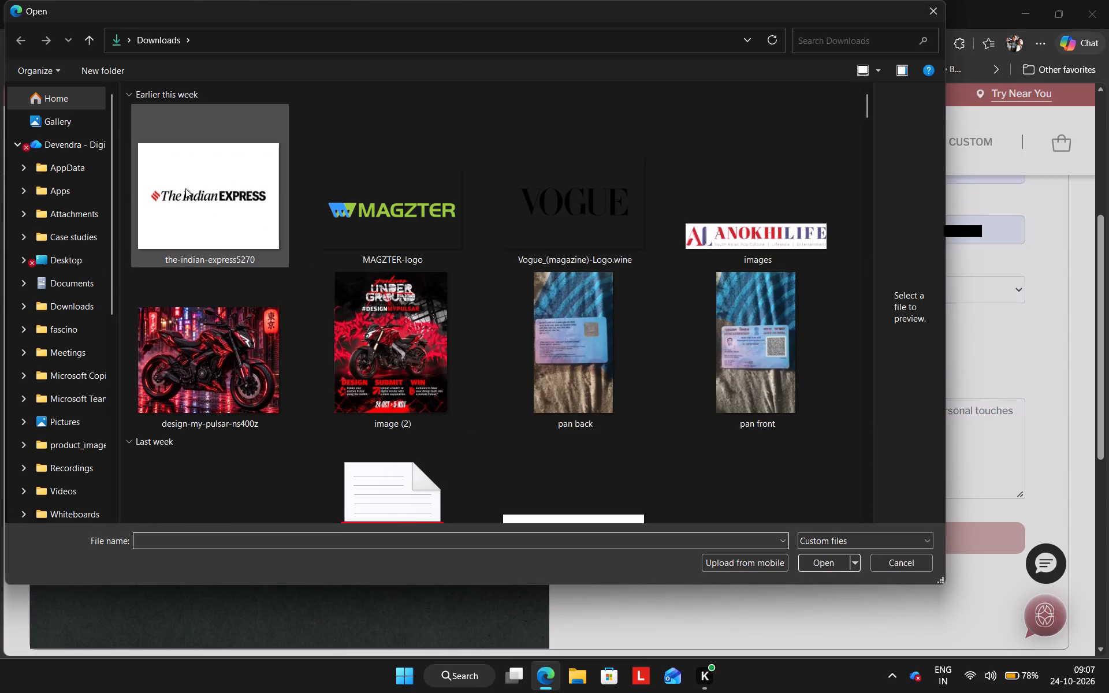
click(182, 185)
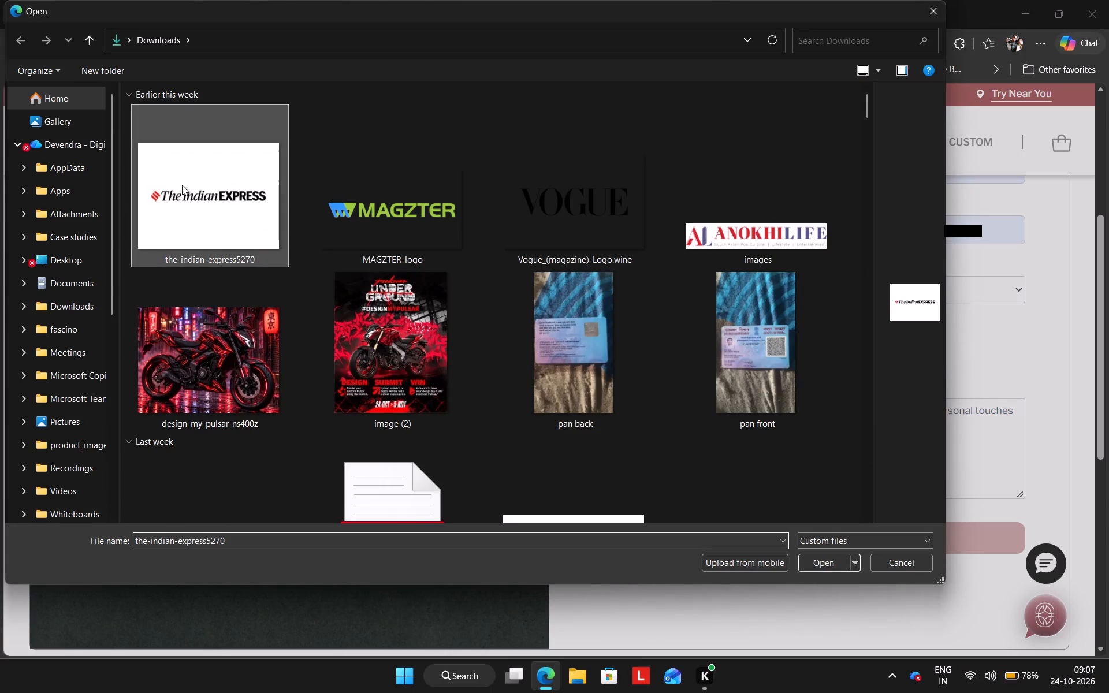
key(shift+Right)
key(shift+Right)
key(shift+Right)
key(Return)
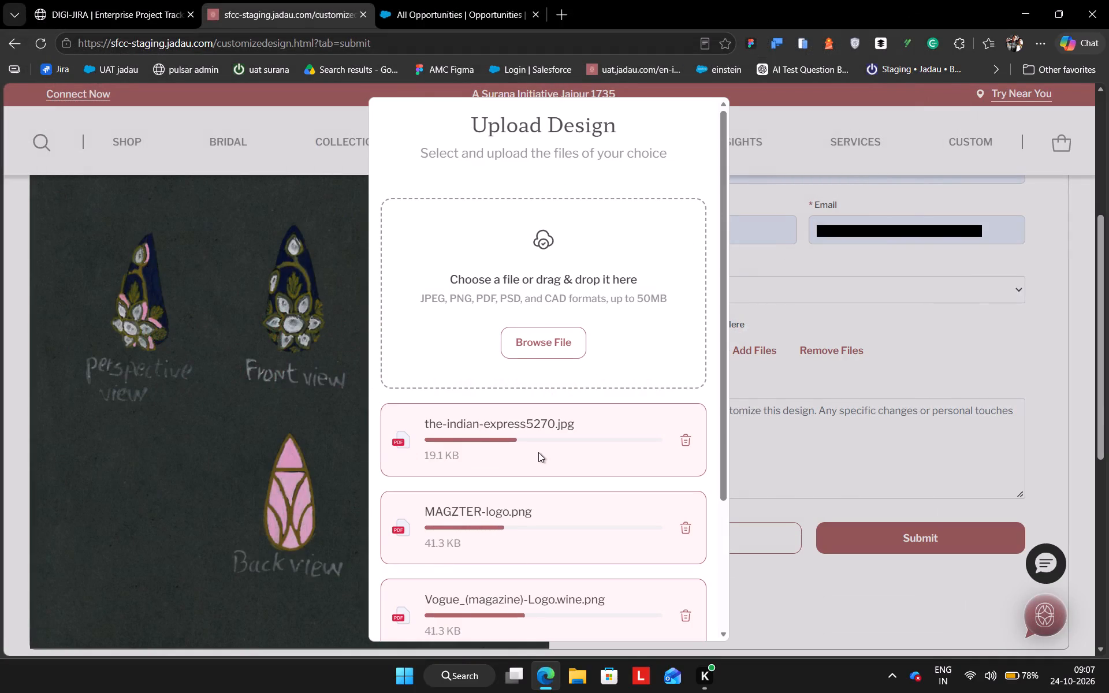
scroll(538, 452, down, 4)
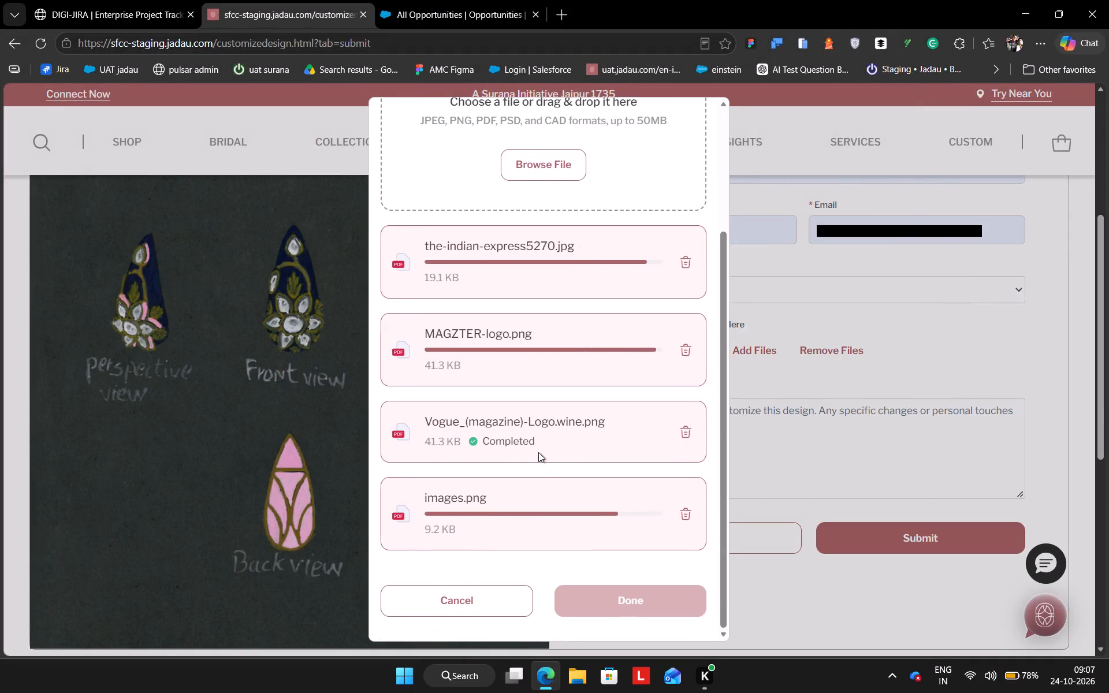
click(612, 620)
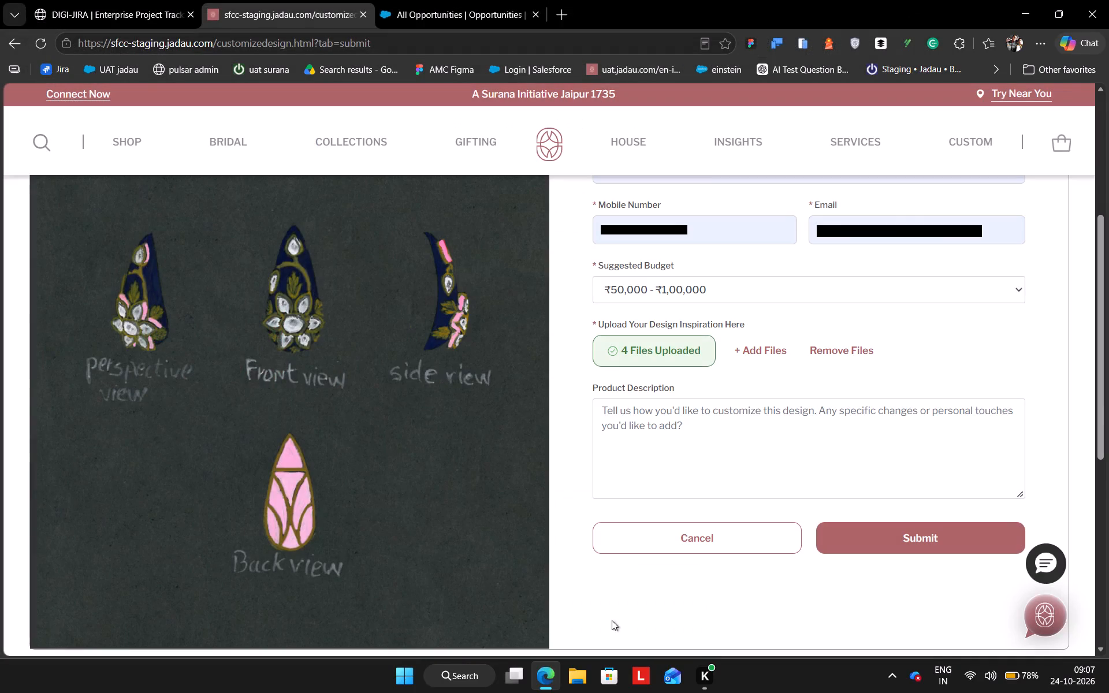
Submit the completed Submit Your Design request.
click(920, 546)
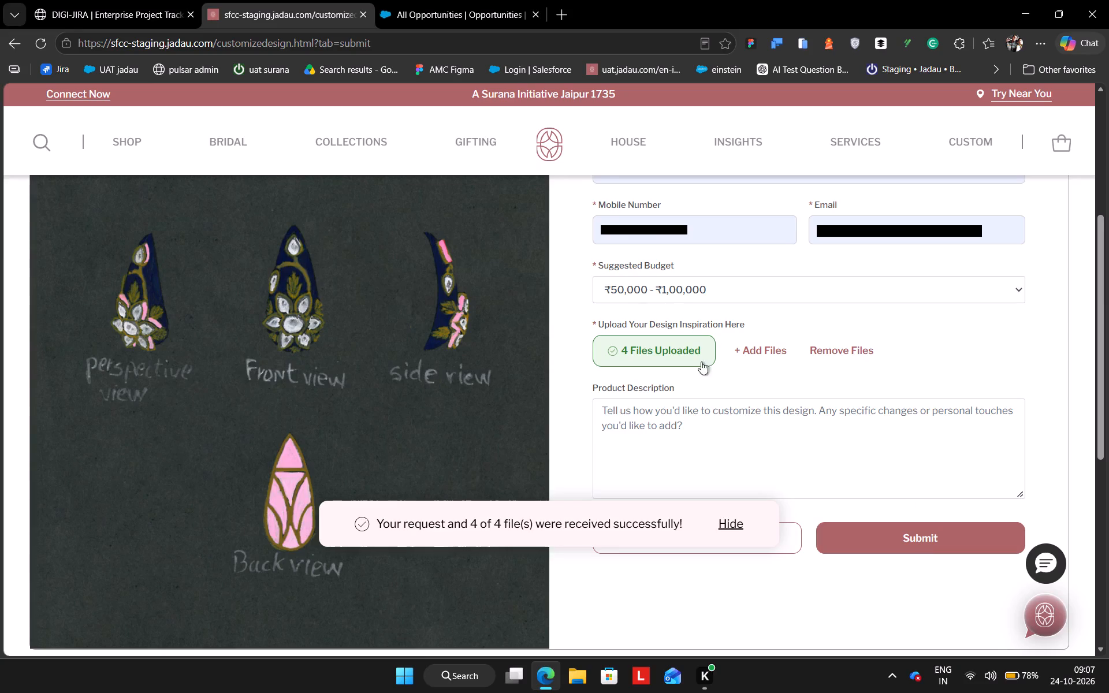
scroll(572, 431, up, 5)
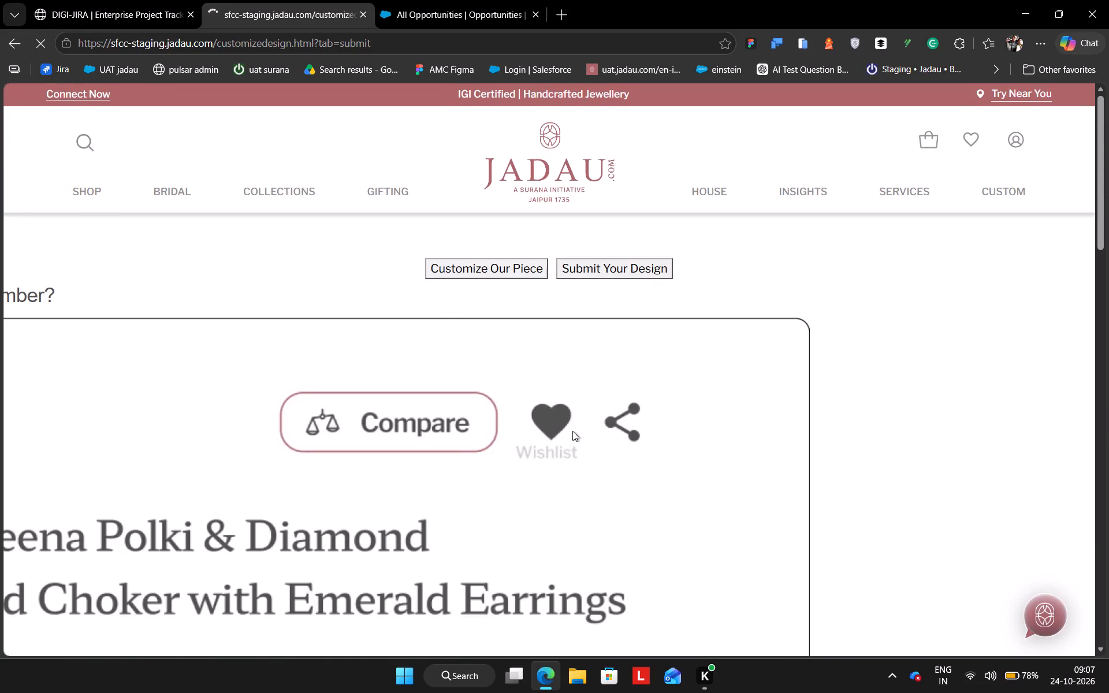
Glance at issue SFSJ-89 in DIGI-JIRA and reload the All Opportunities list in Salesforce.
click(85, 0)
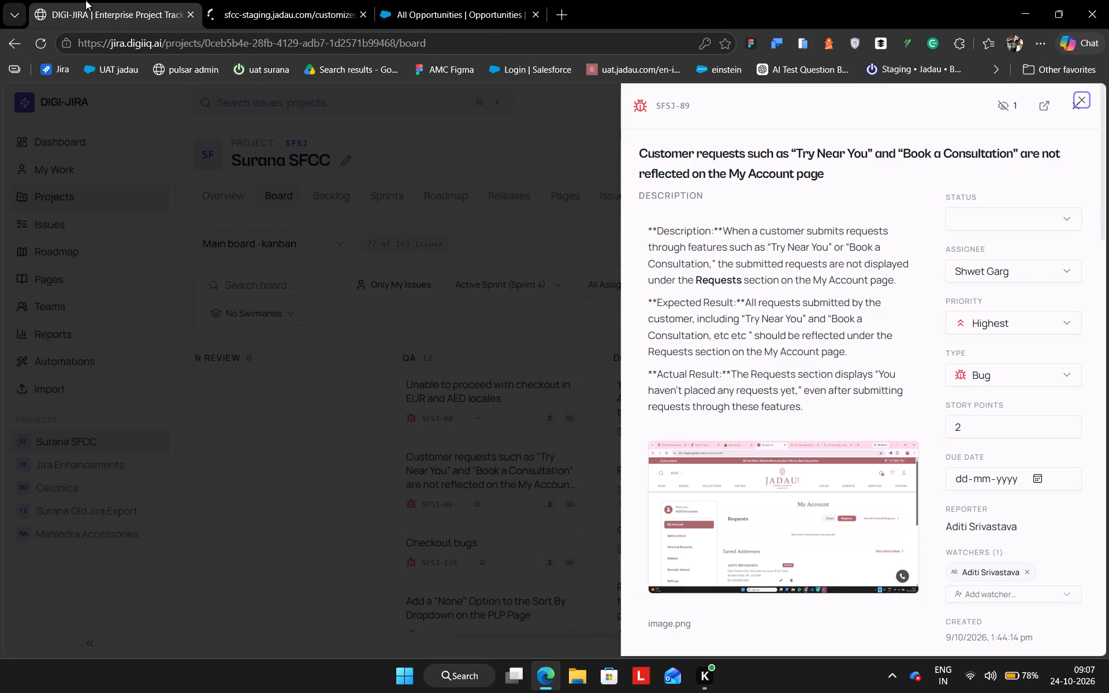
click(489, 0)
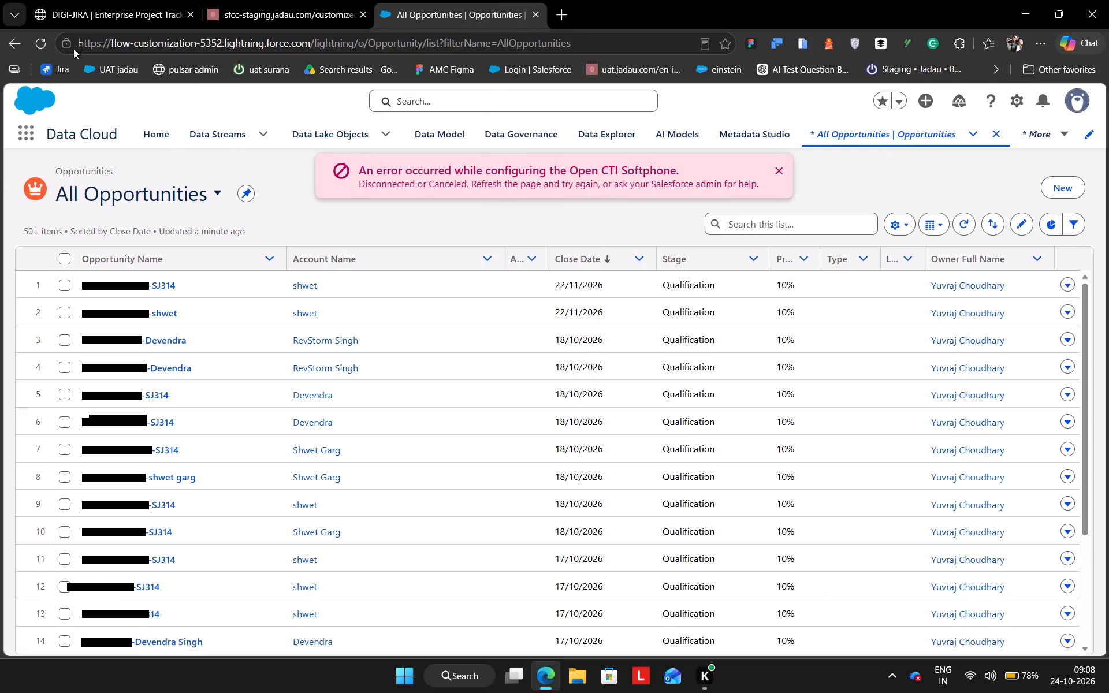
click(36, 46)
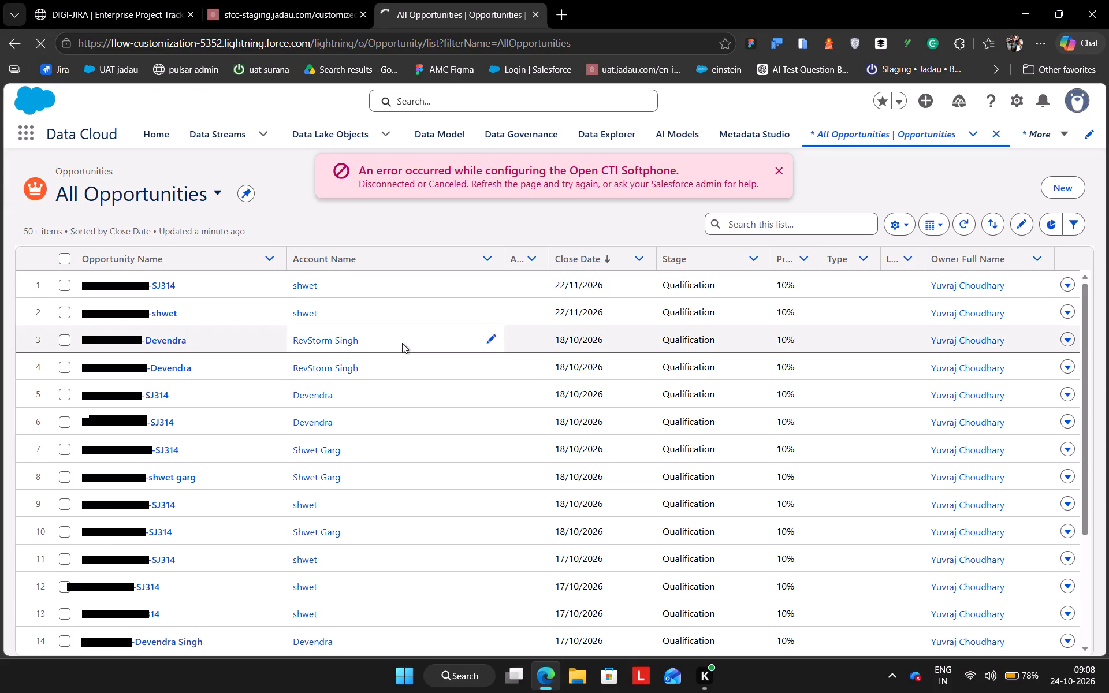
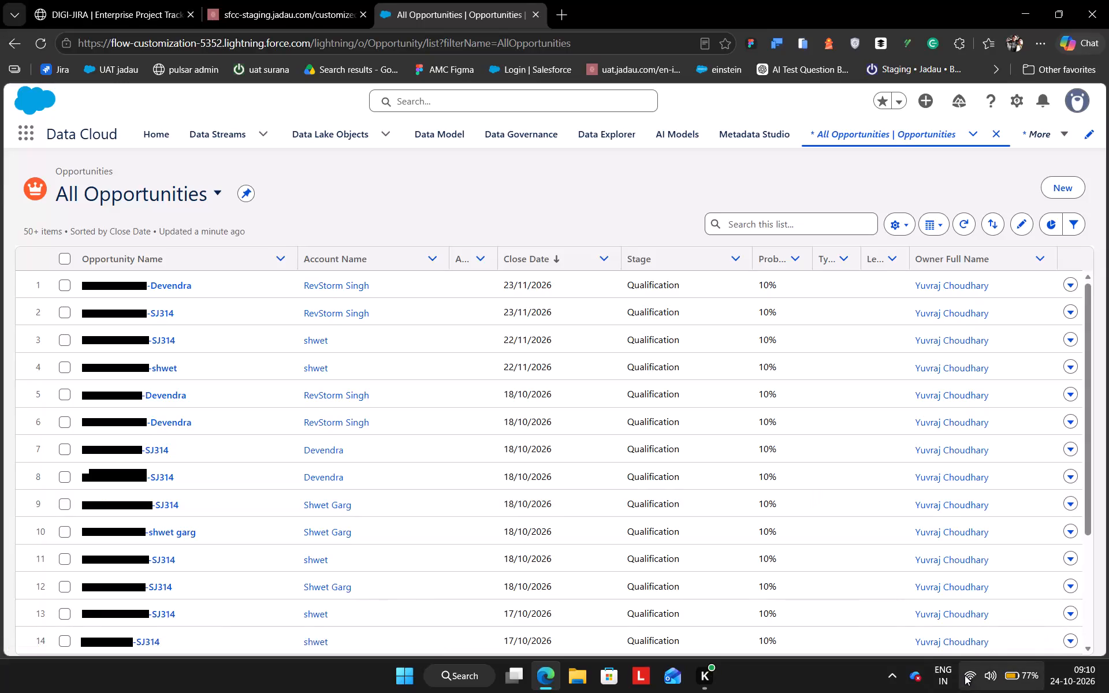
Look through the All Opportunities list for the submitted request and check the Submit Your Design form on staging.
scroll(619, 463, down, 1)
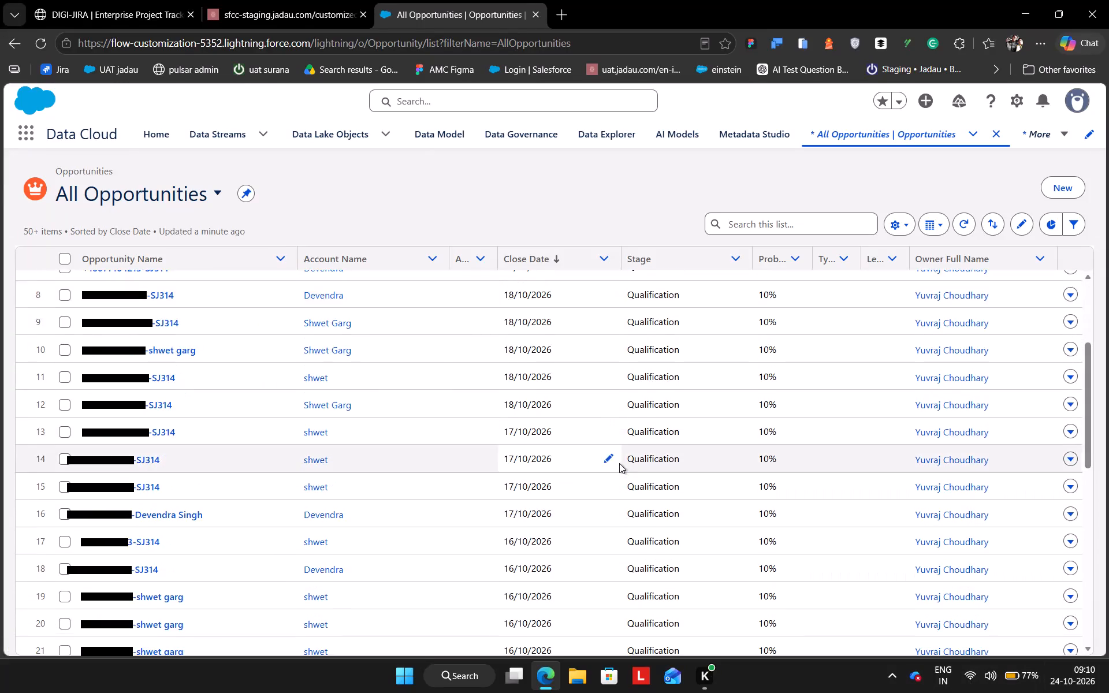
scroll(619, 463, down, 1)
scroll(619, 463, up, 6)
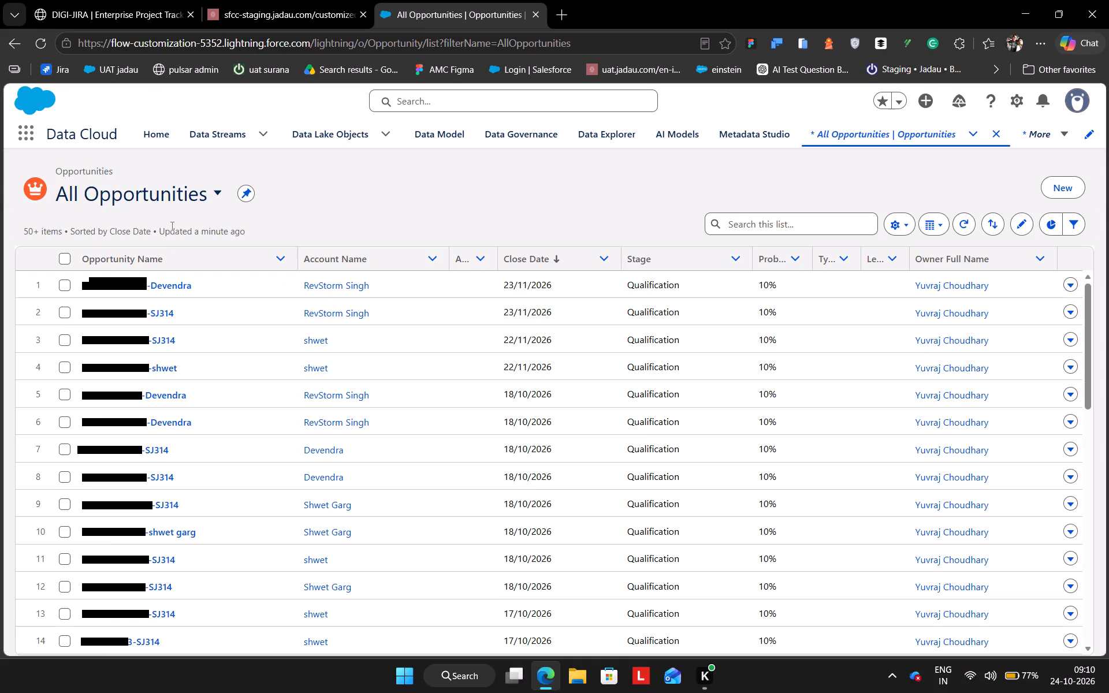
click(349, 0)
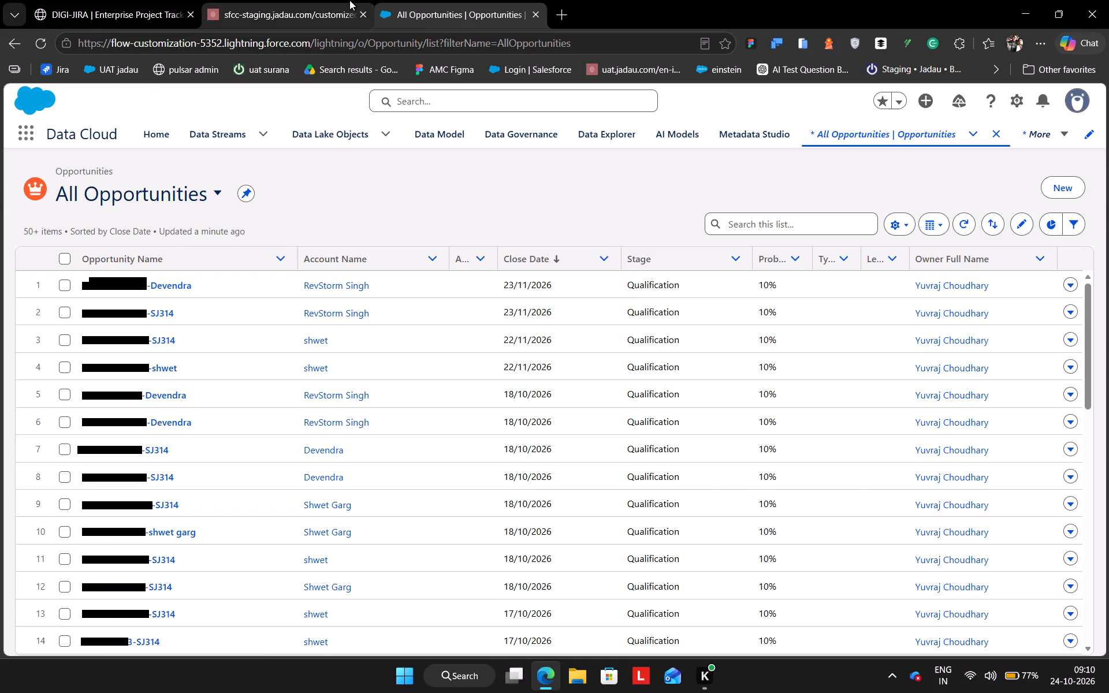
scroll(762, 523, down, 1)
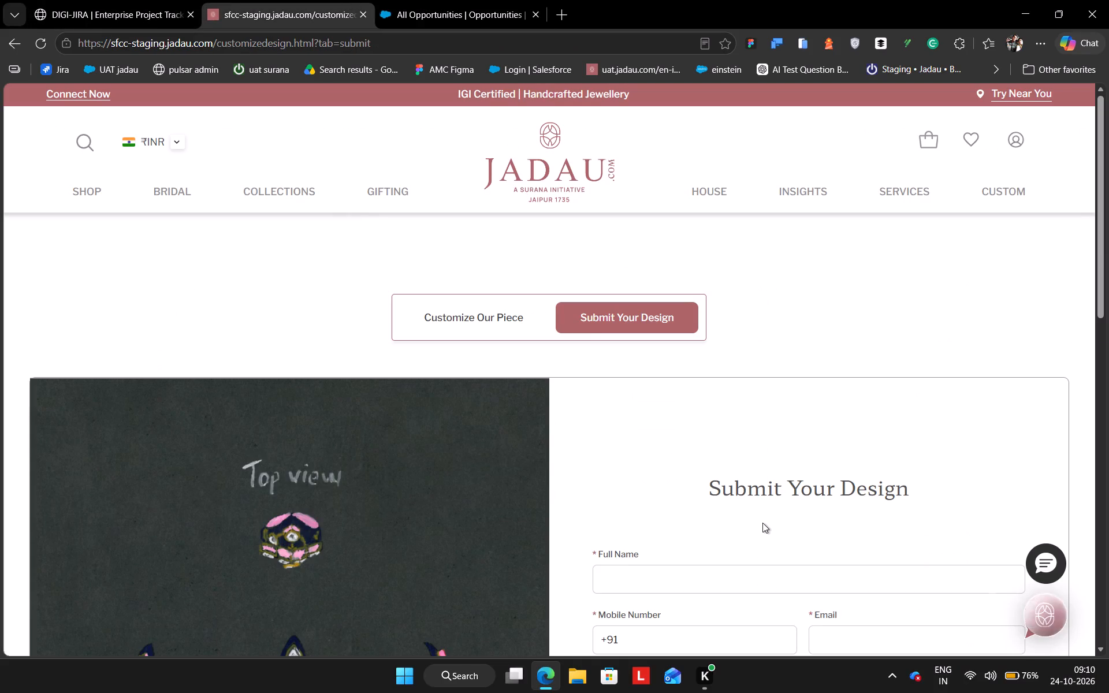
scroll(762, 523, down, 2)
click(694, 316)
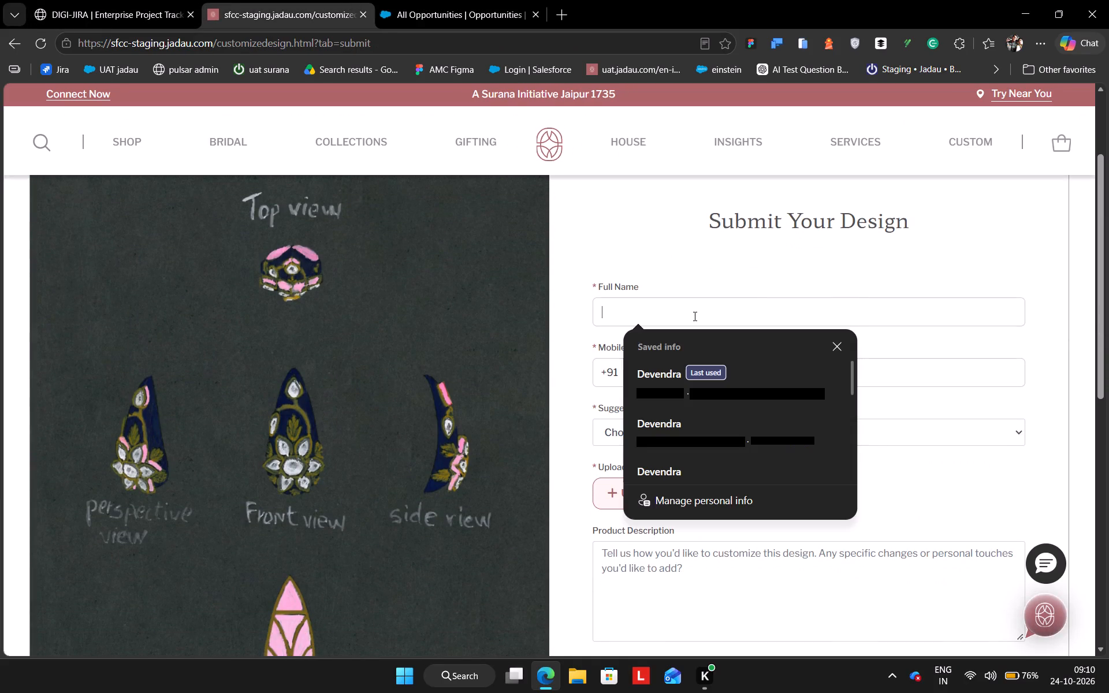
click(694, 316)
click(649, 223)
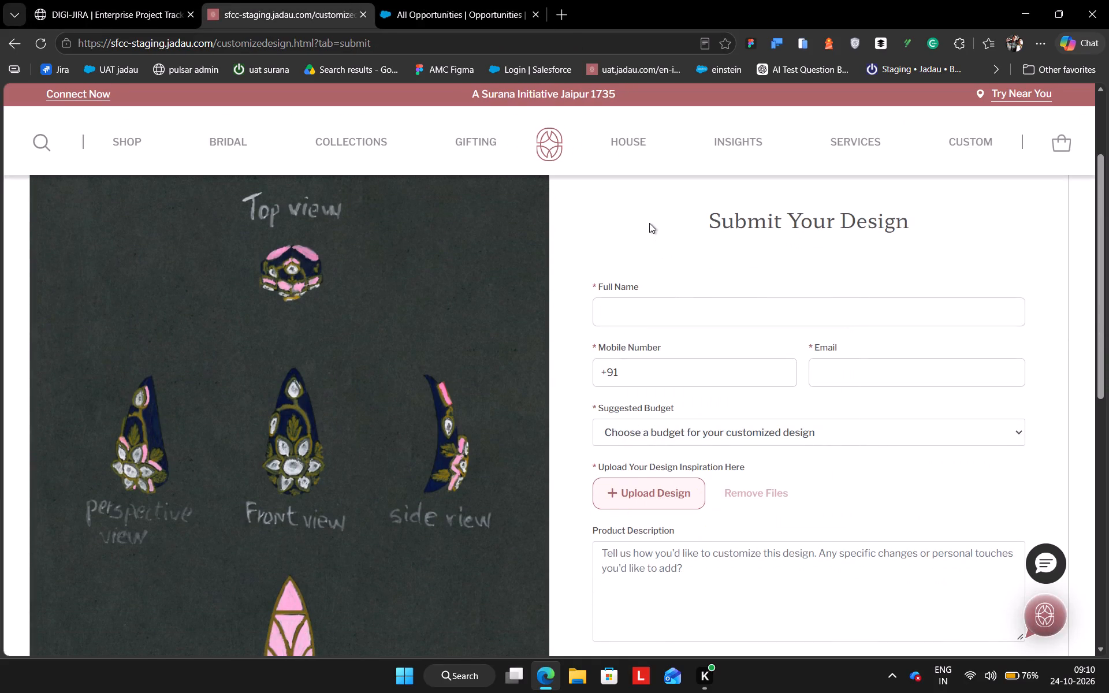
Examine all fields of the first opportunity in Salesforce's All Opportunities list in its edit form, and close it without saving.
click(472, 0)
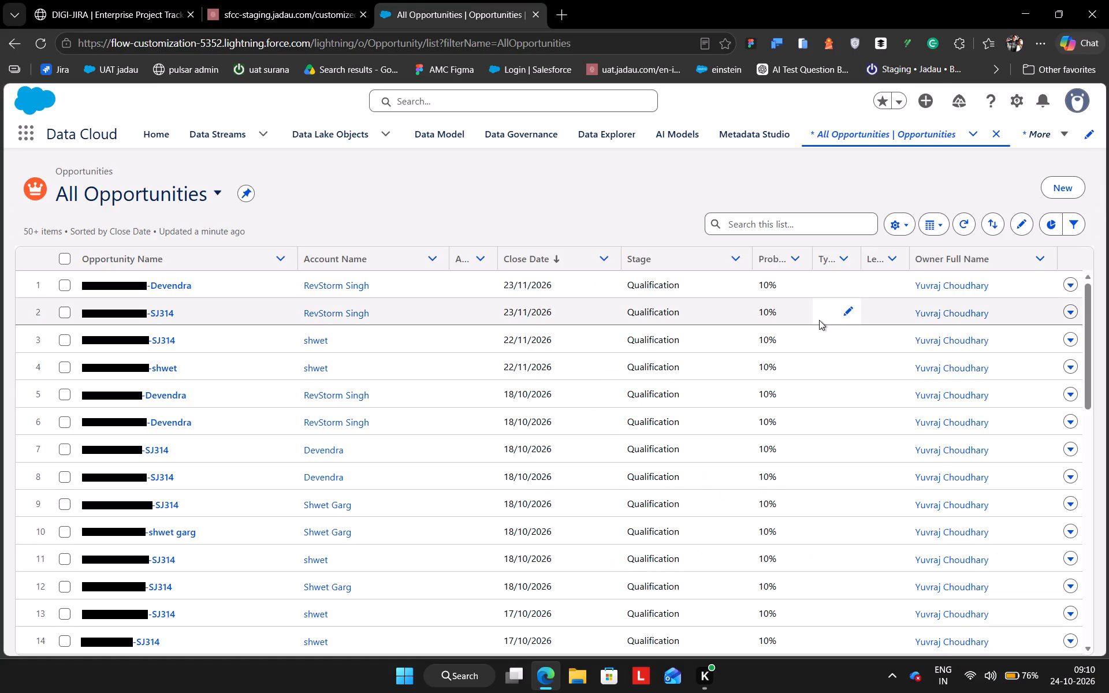
click(1069, 279)
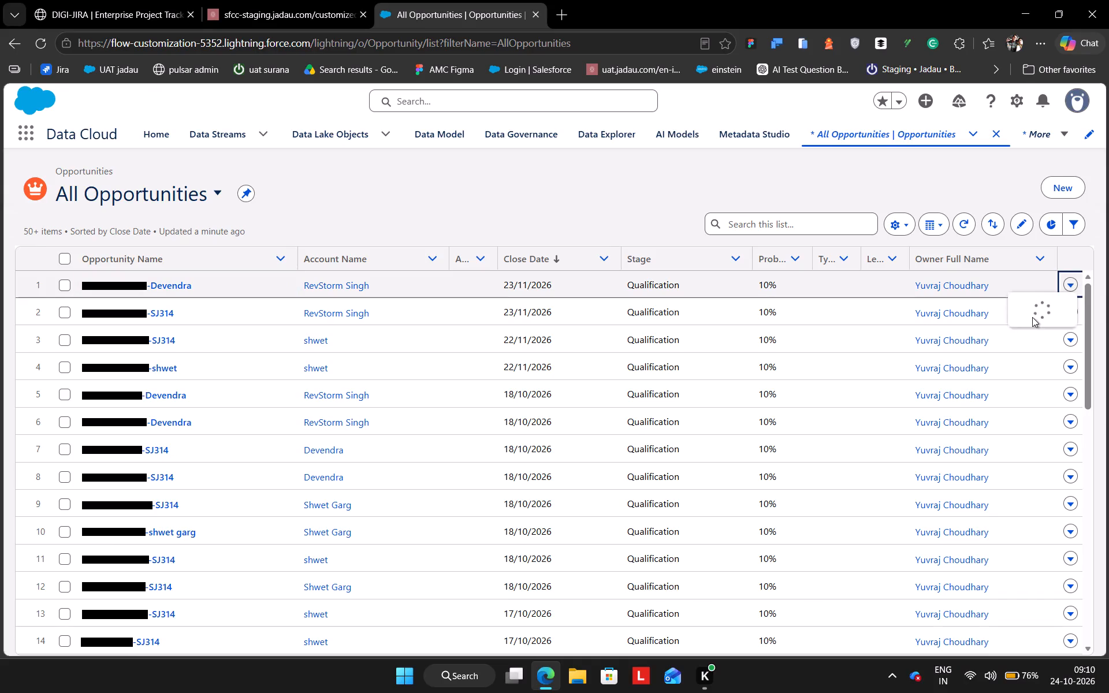
click(270, 0)
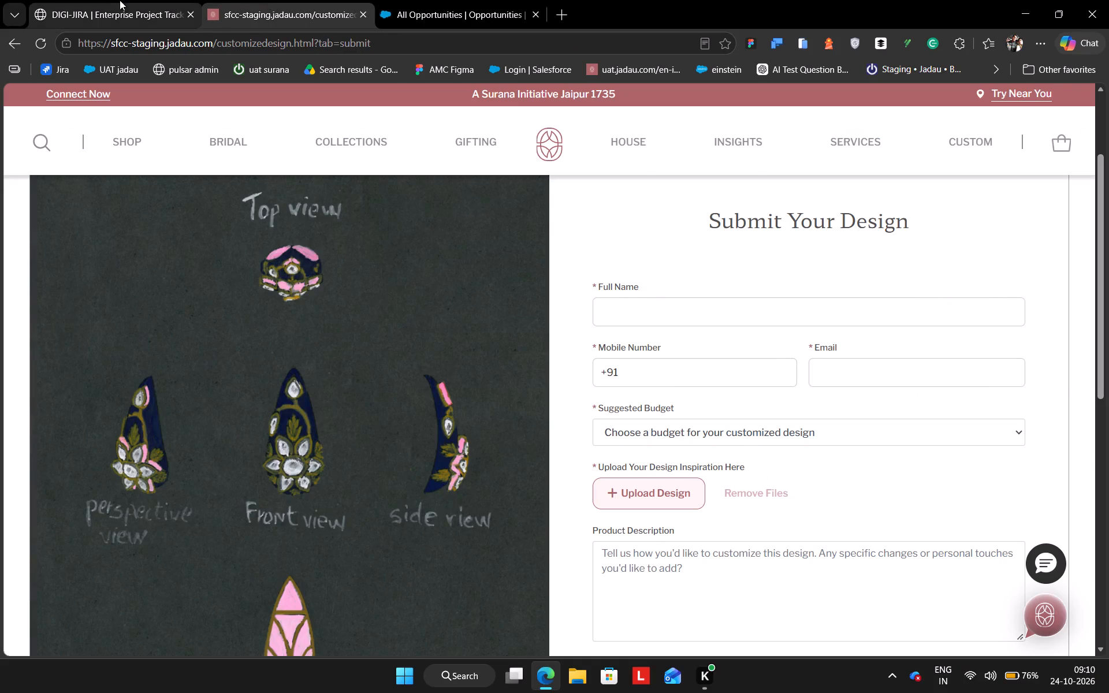
click(120, 0)
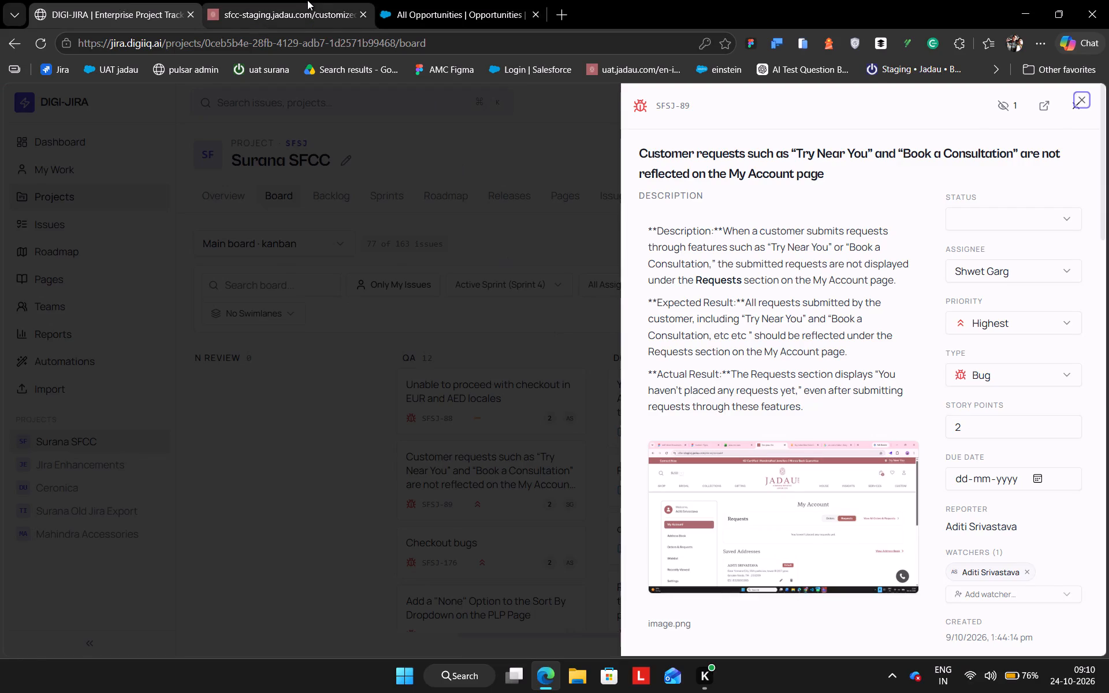
click(307, 0)
click(444, 0)
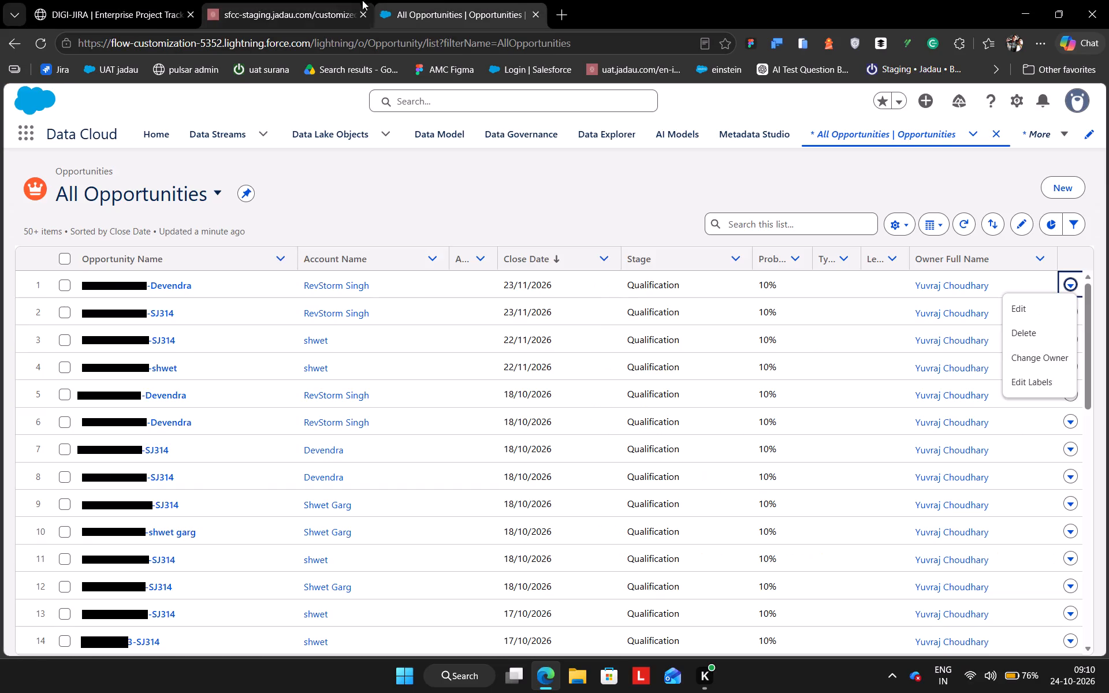
click(1032, 305)
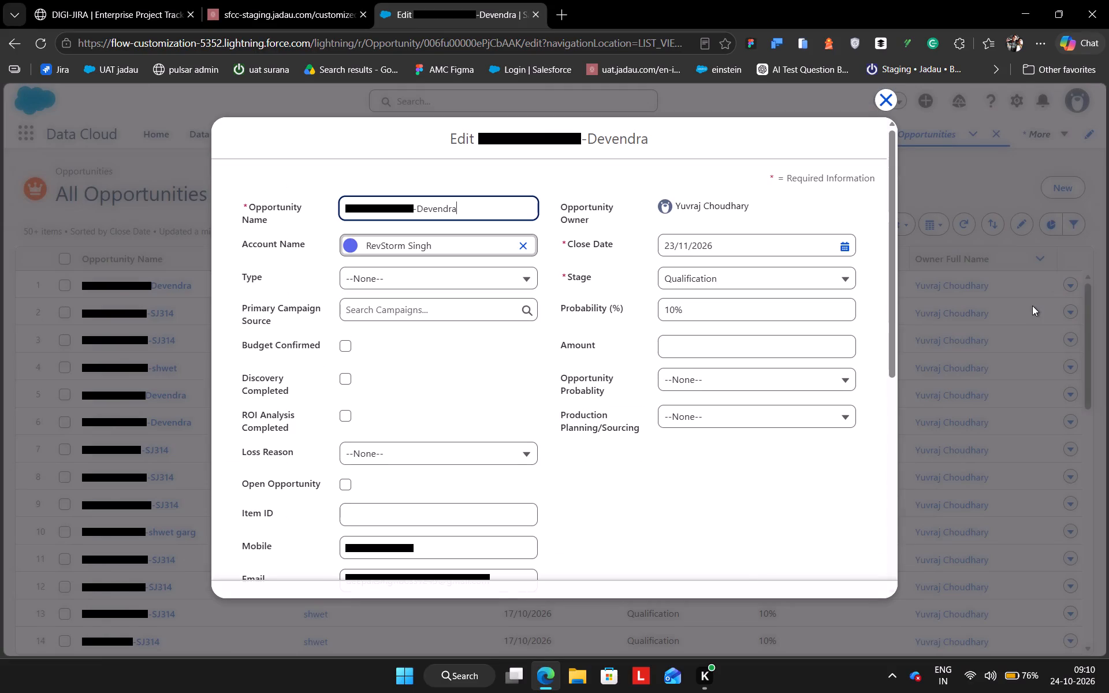
scroll(614, 369, down, 2)
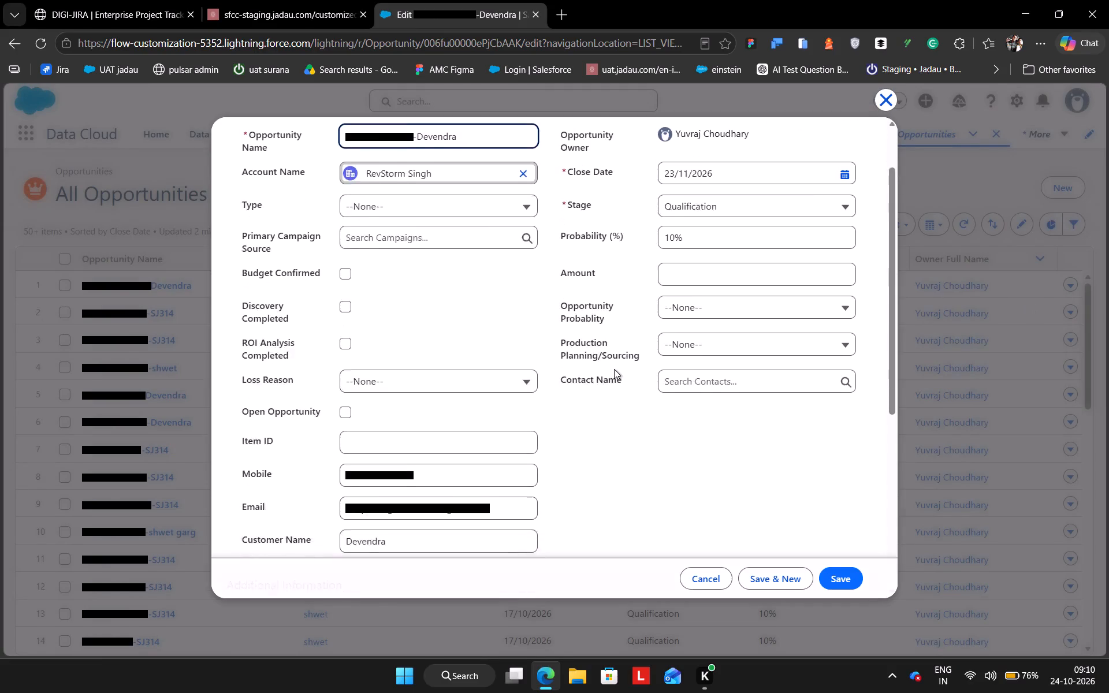
scroll(614, 369, down, 6)
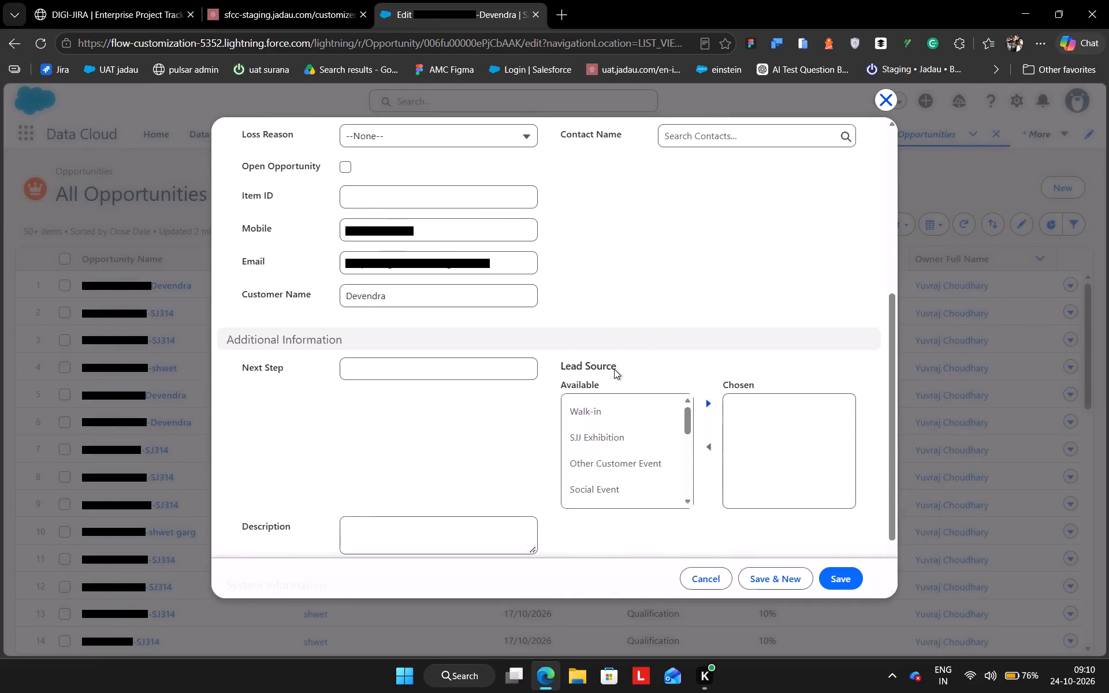
scroll(614, 369, down, 8)
scroll(614, 369, up, 4)
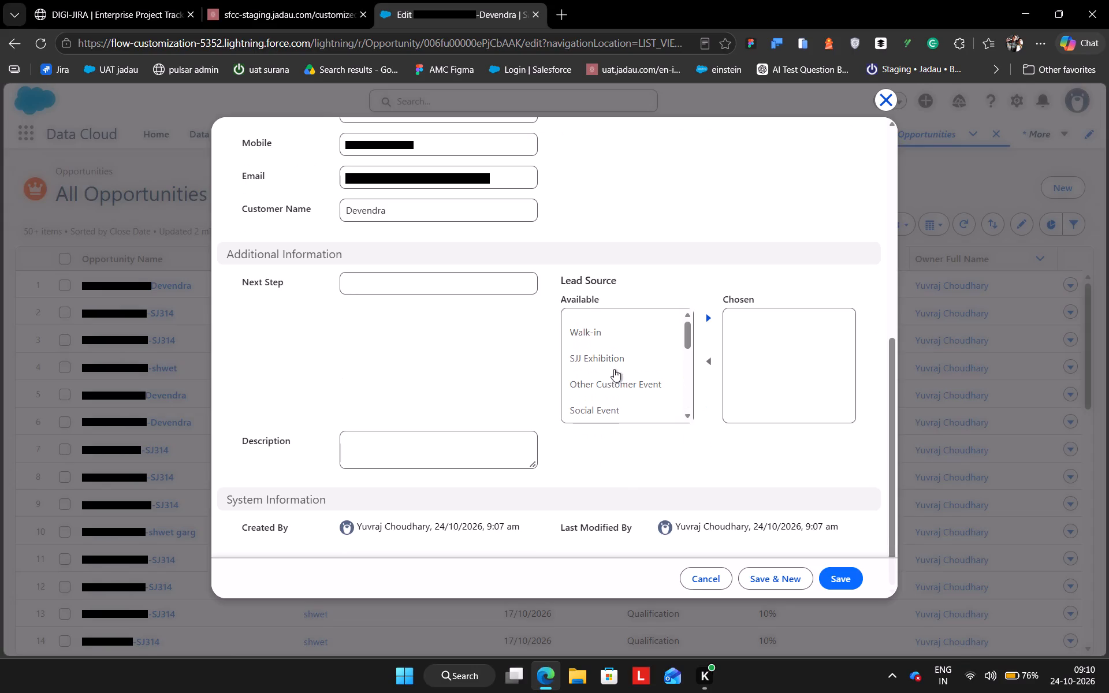
scroll(511, 376, up, 4)
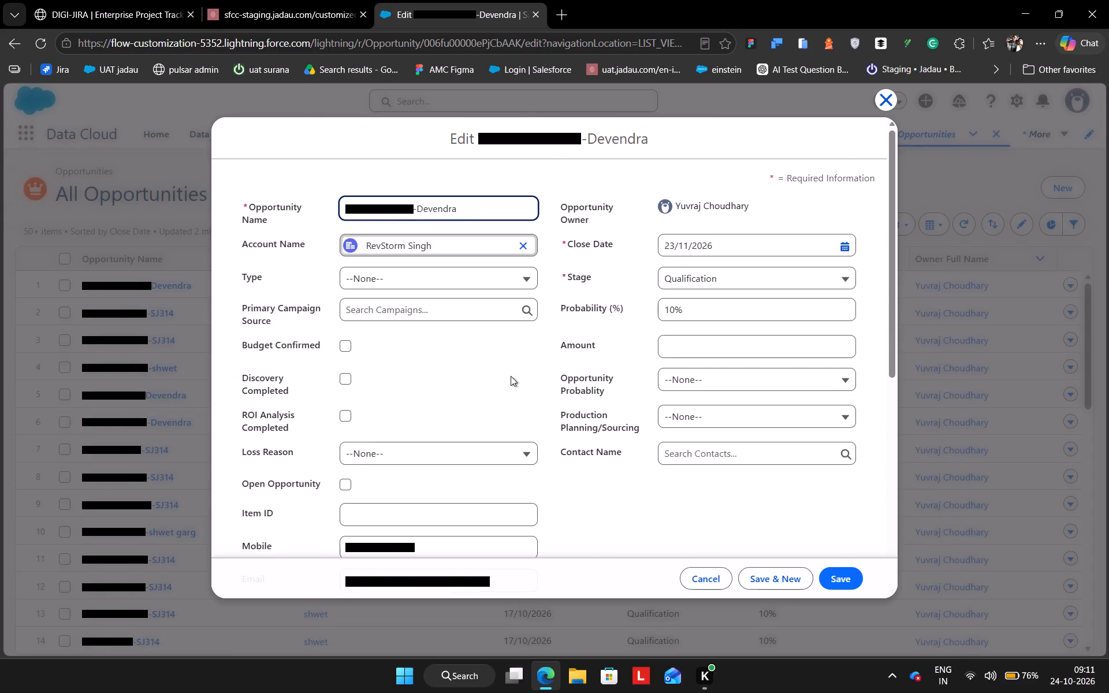
click(883, 96)
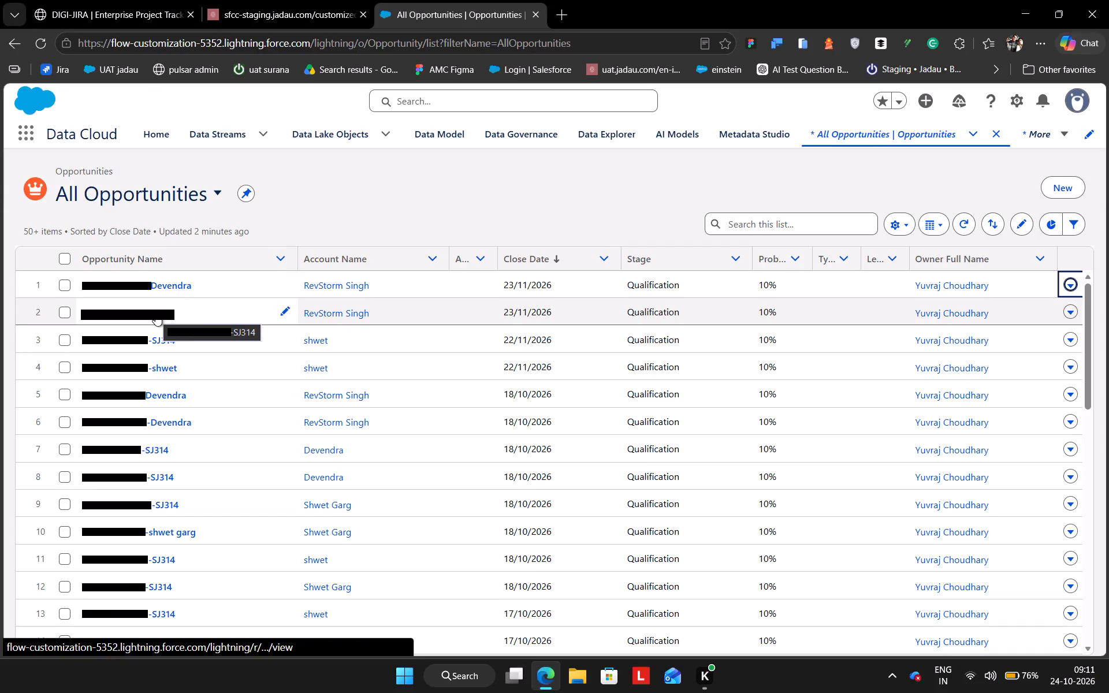
Open the first opportunity's record and examine its related lists, including the attached design files and stage history.
click(137, 286)
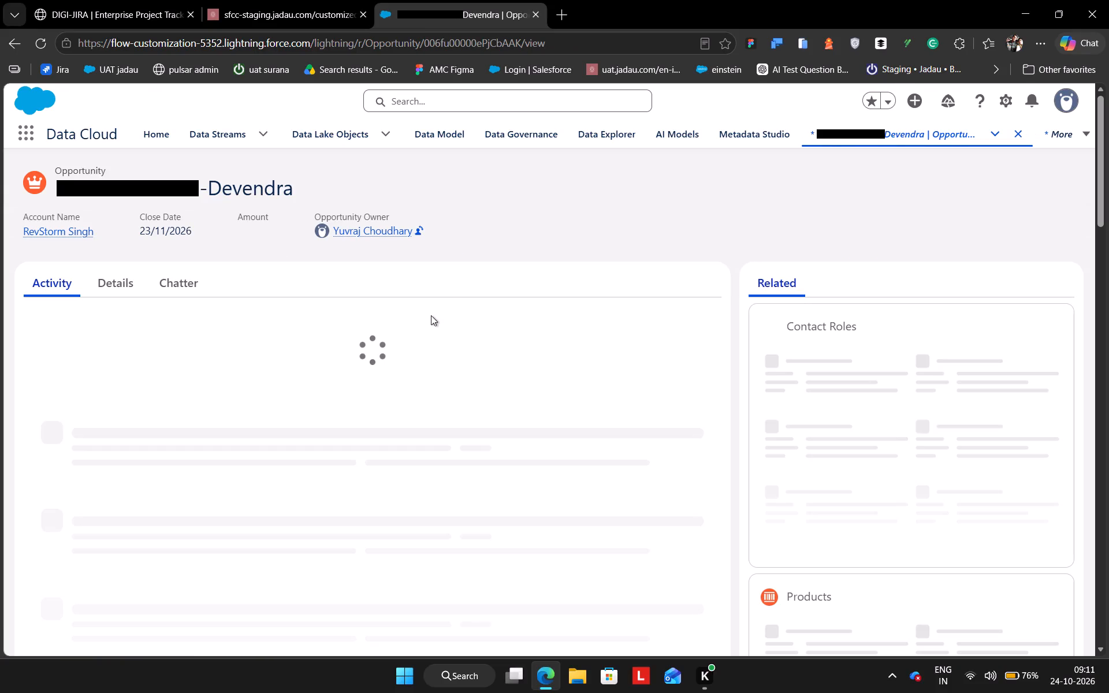
scroll(873, 441, down, 7)
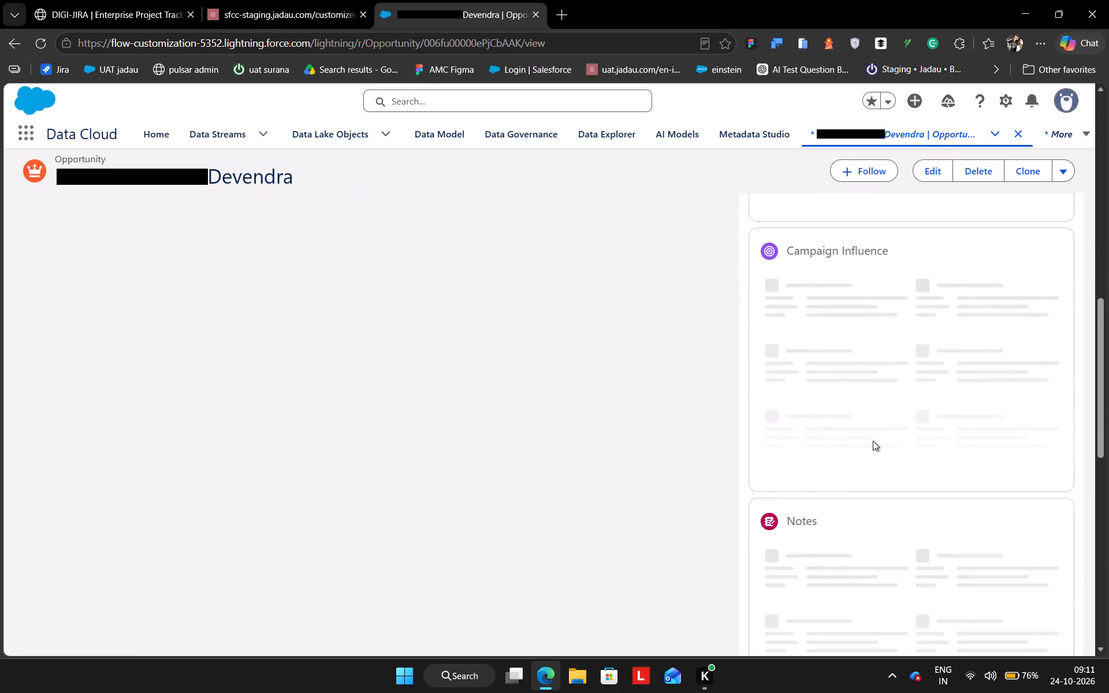
scroll(873, 441, down, 9)
scroll(873, 441, up, 2)
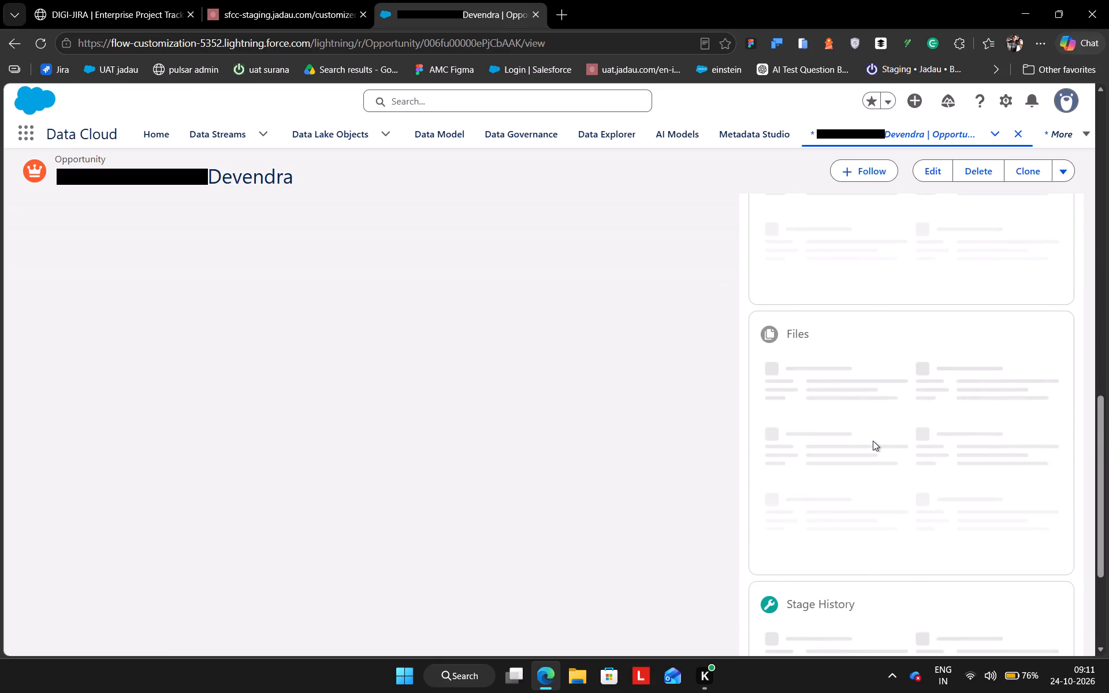
scroll(873, 441, up, 8)
scroll(873, 441, down, 7)
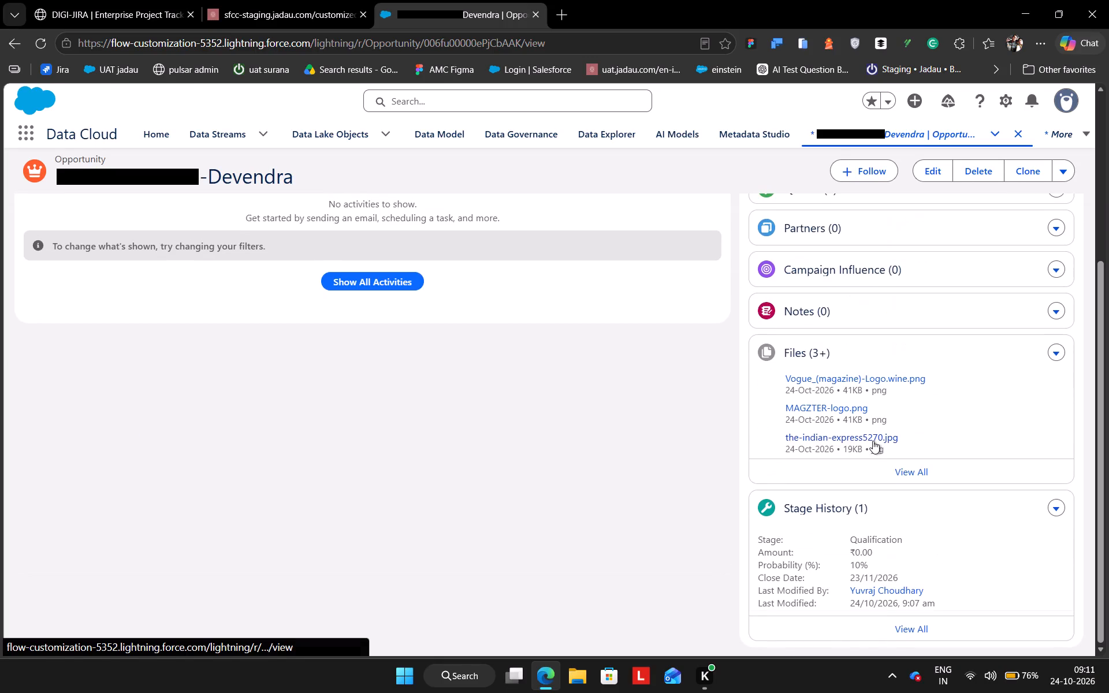
scroll(873, 441, up, 4)
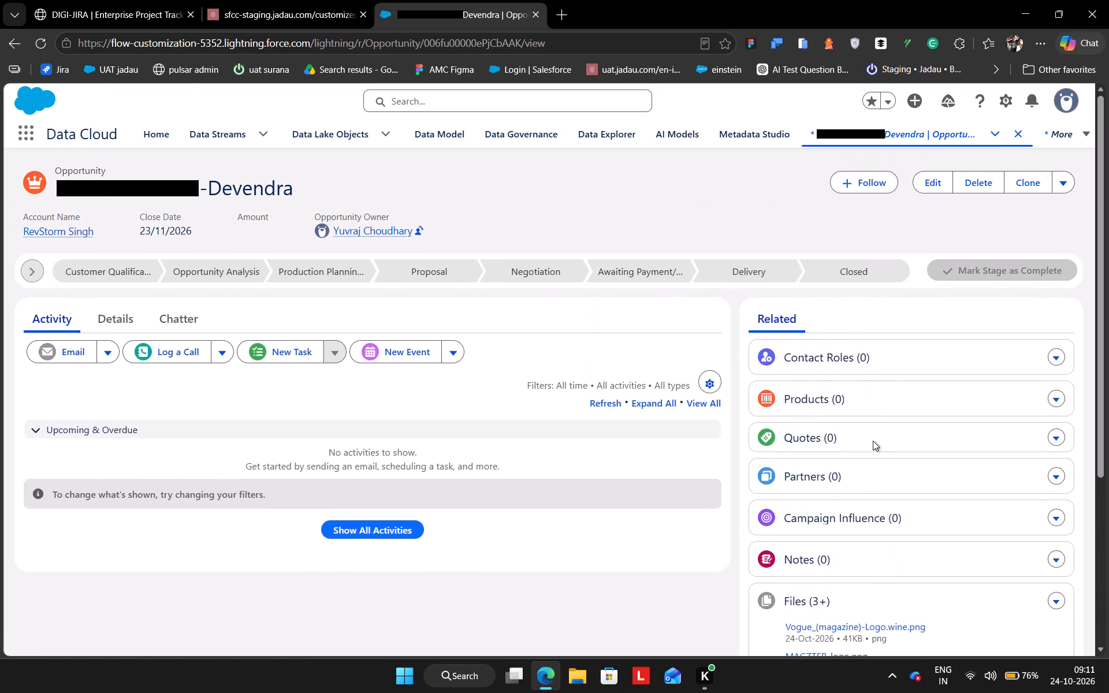
scroll(873, 441, up, 2)
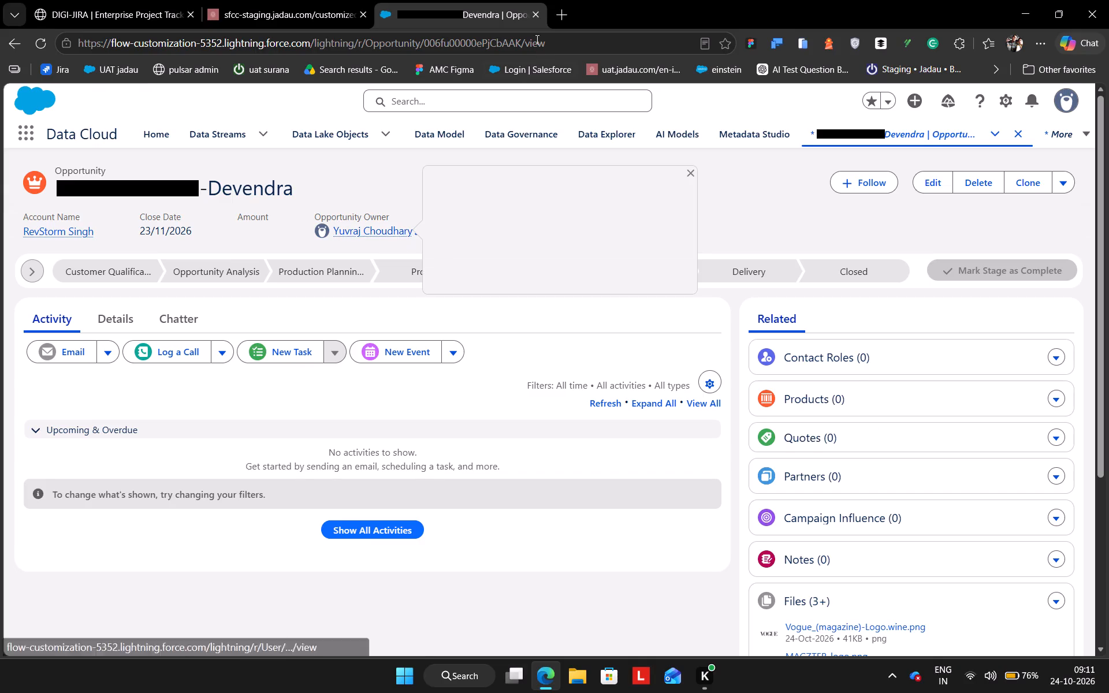
Search Salesforce for "leads" and open the All Open Leads list.
click(518, 103)
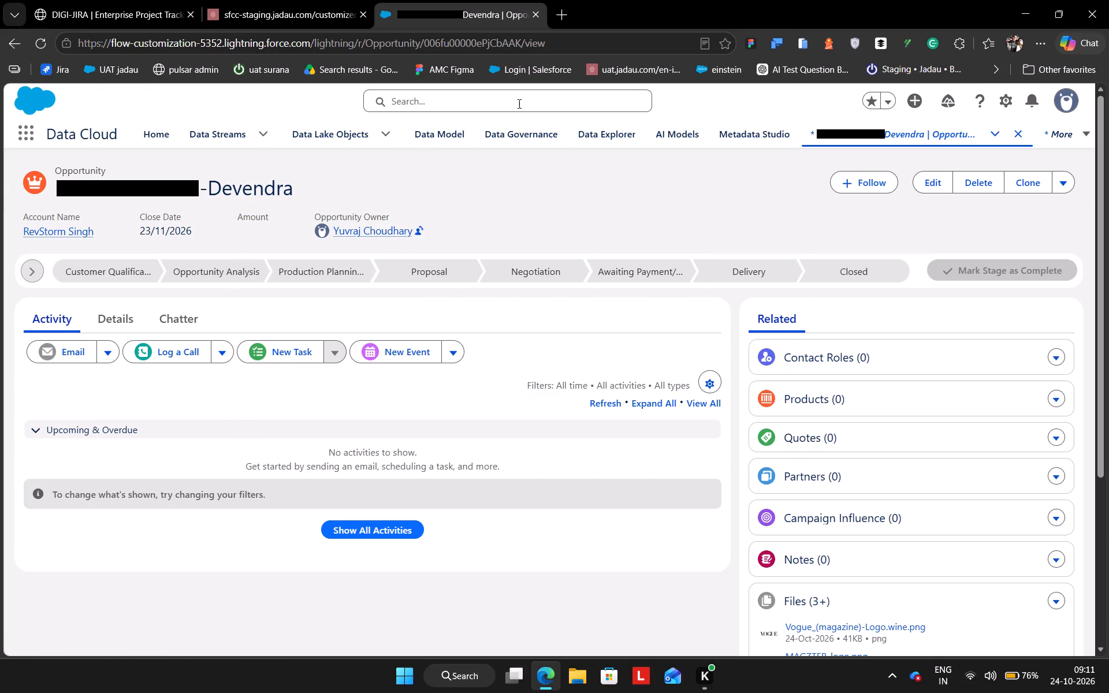
text(leads)
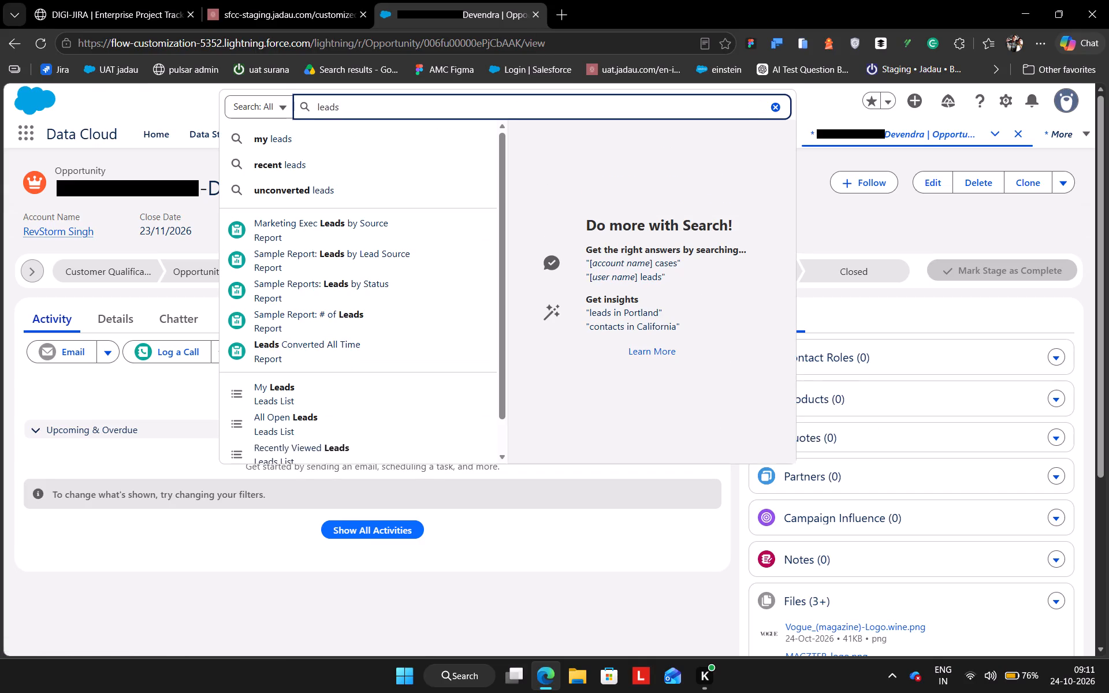
click(281, 423)
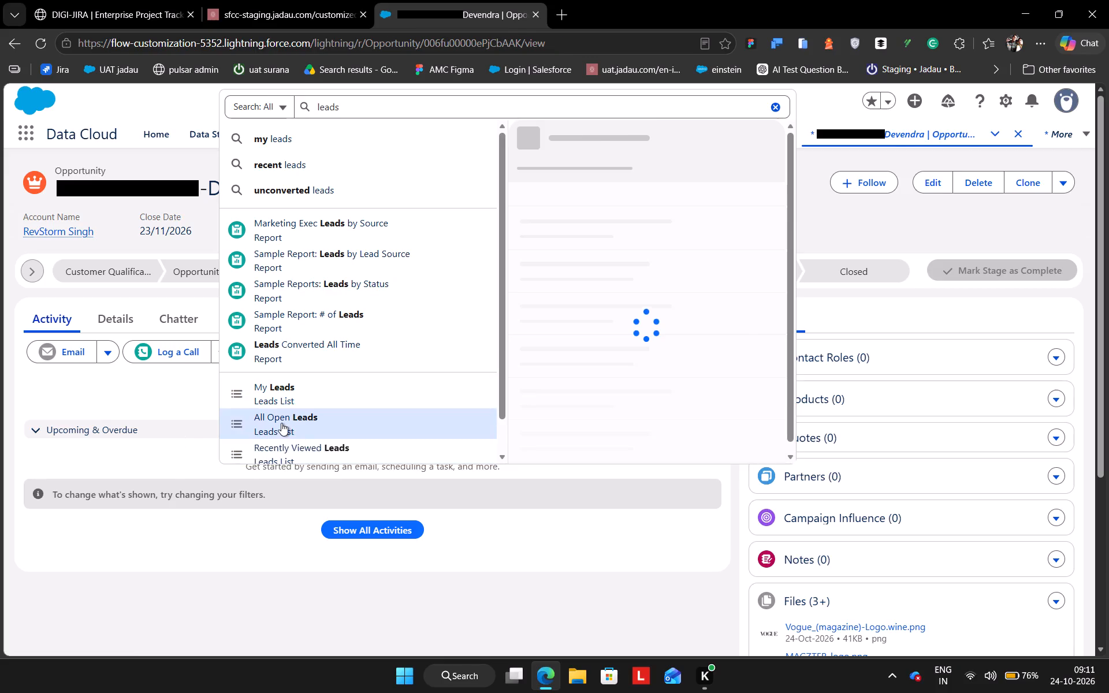